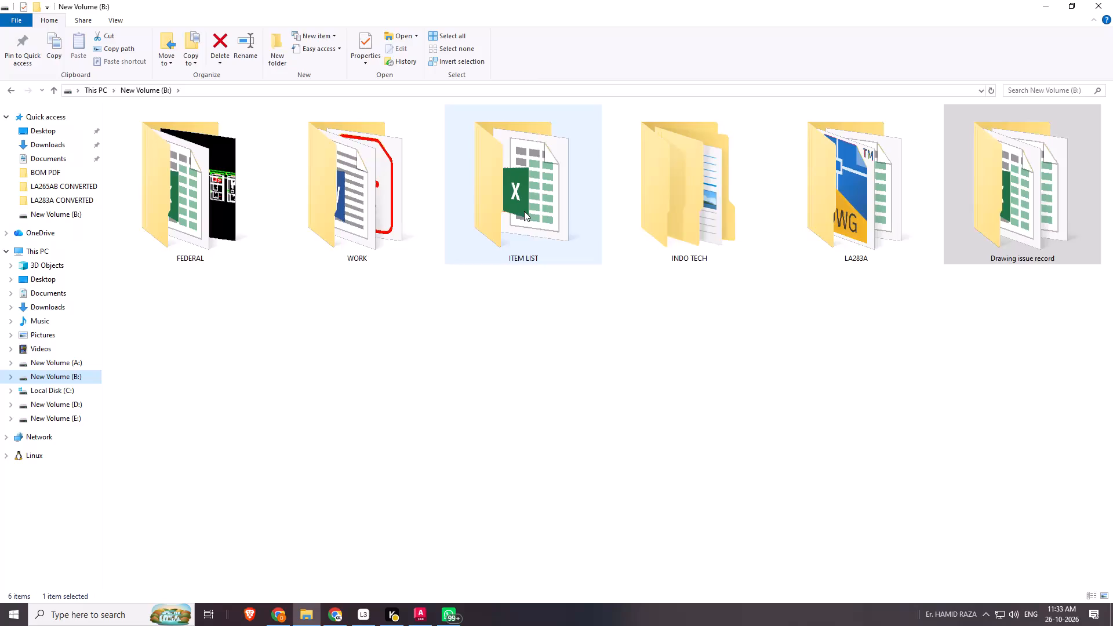
Look through the VTC MACHINING LIST folder inside ITEM LIST and the LA283A folder on drive B for the work-order files.
double_click(524, 210)
click(12, 93)
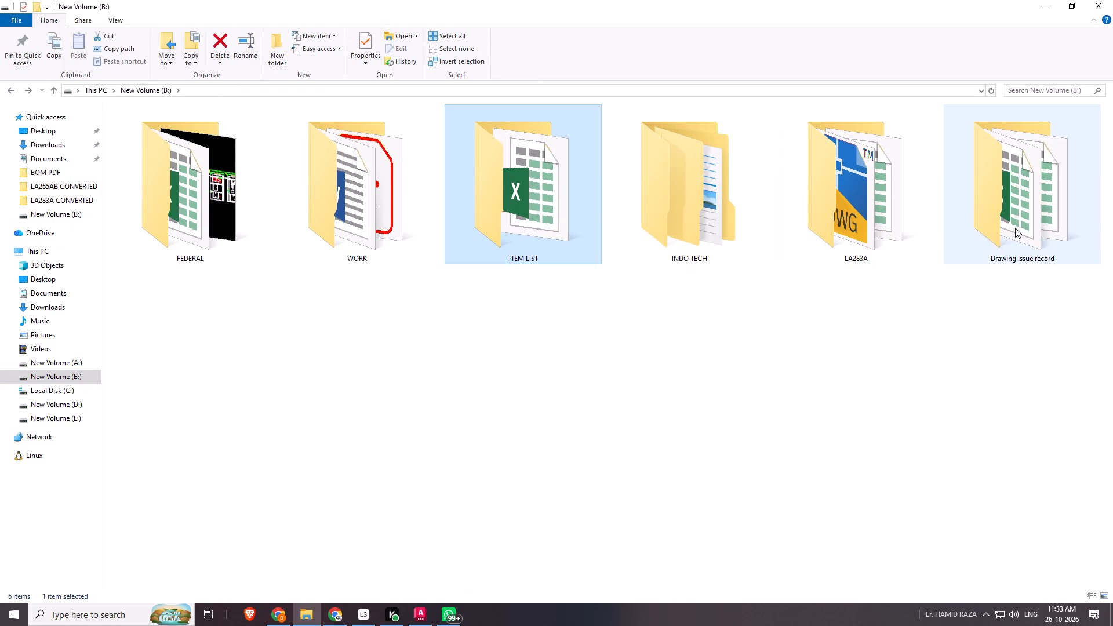
double_click(504, 217)
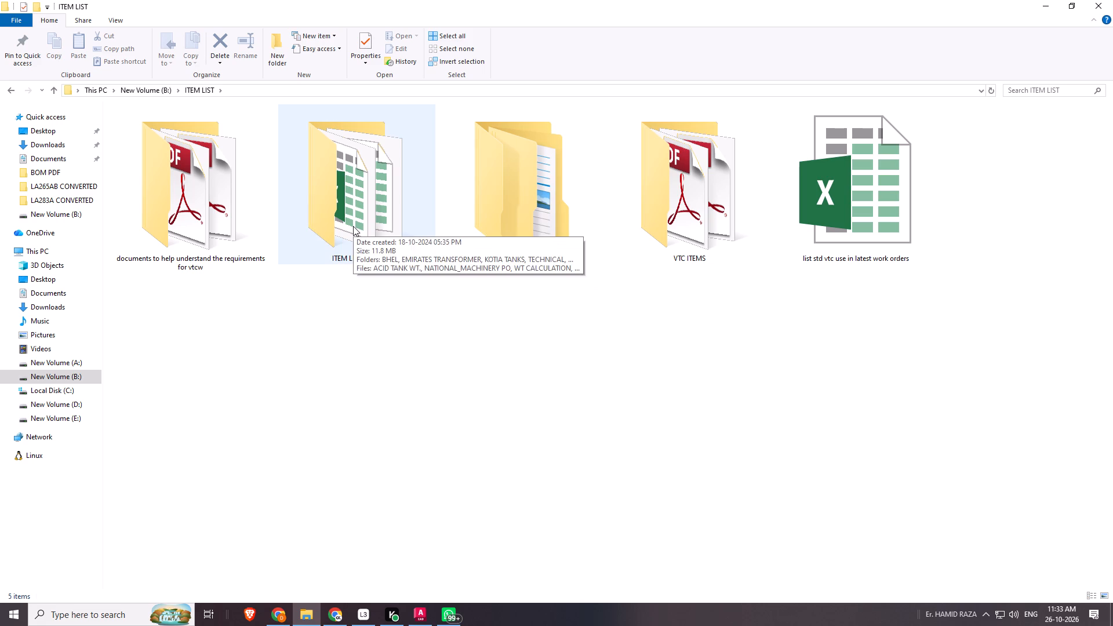
double_click(353, 226)
double_click(132, 173)
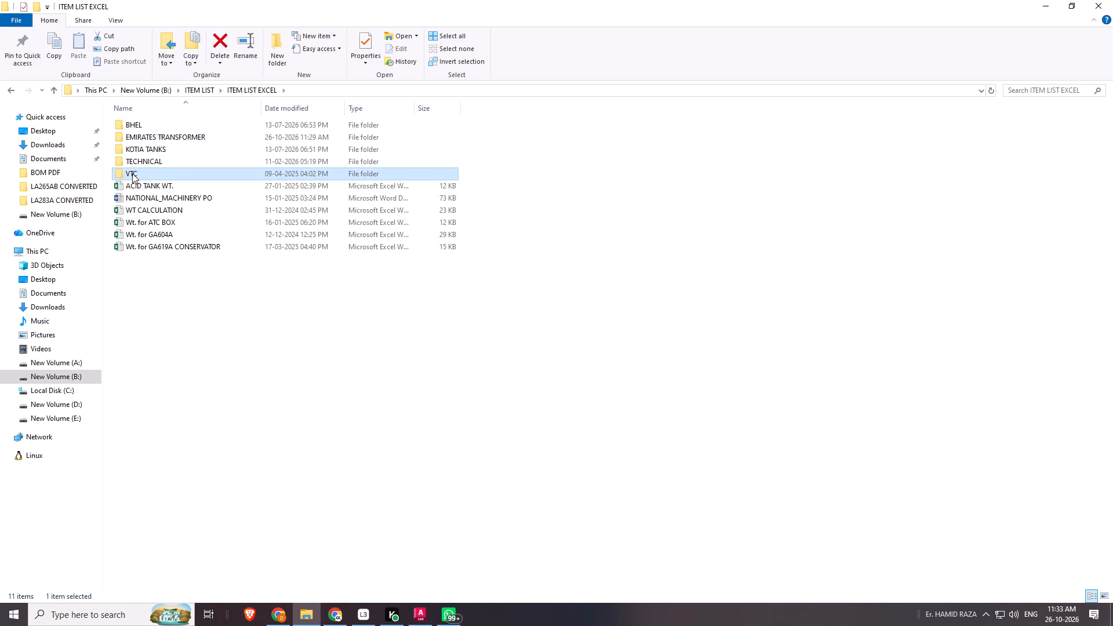
double_click(180, 127)
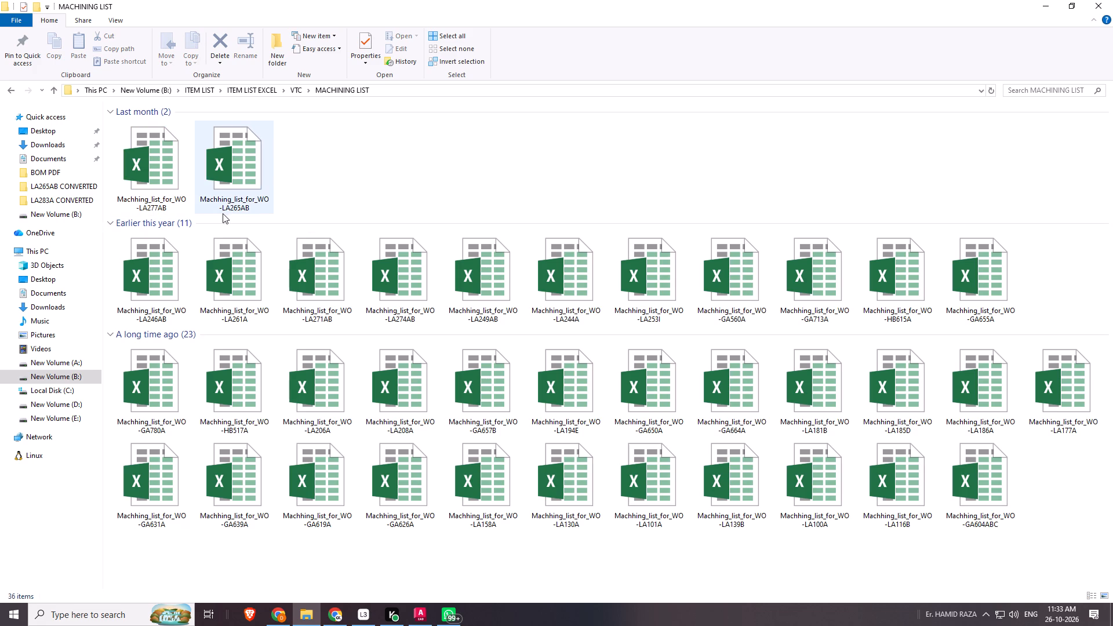
scroll(497, 340, down, 6)
scroll(450, 173, up, 10)
click(75, 377)
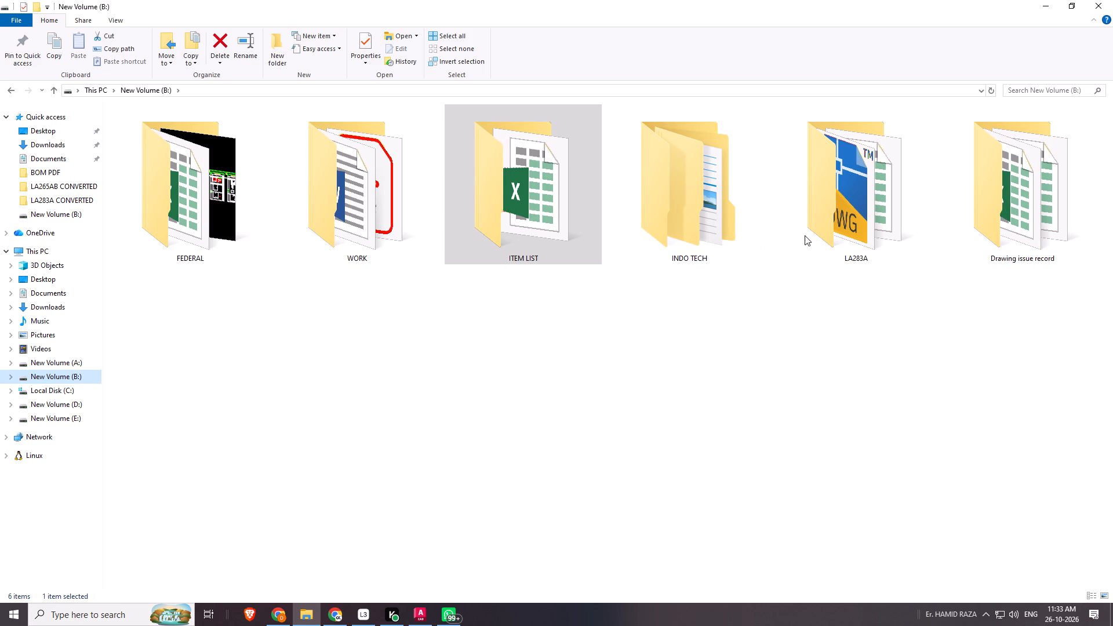
double_click(822, 235)
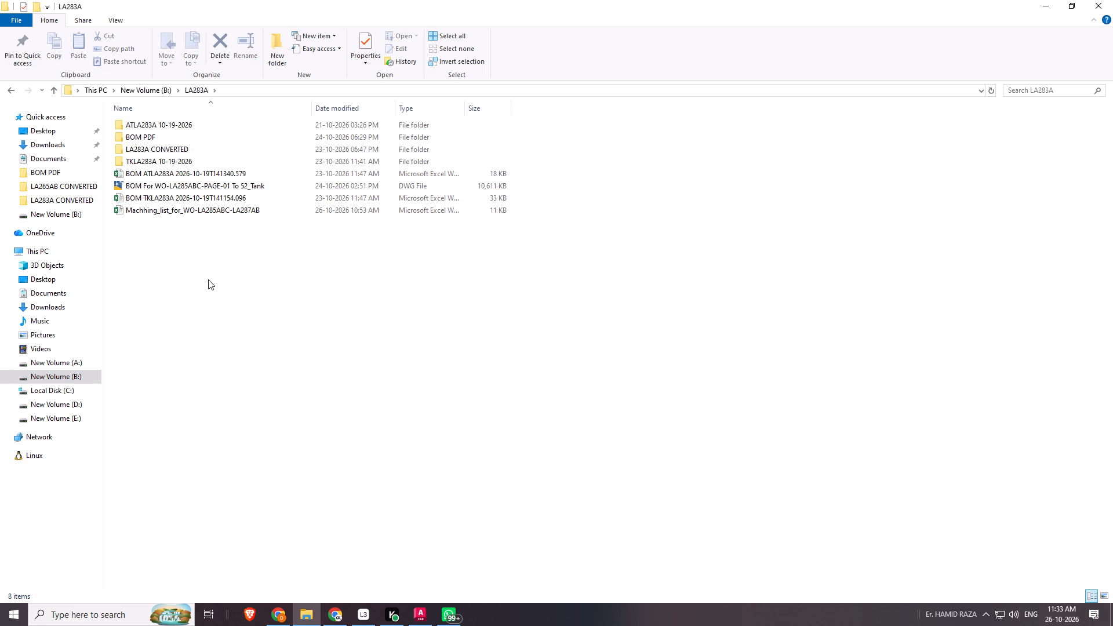
click(82, 377)
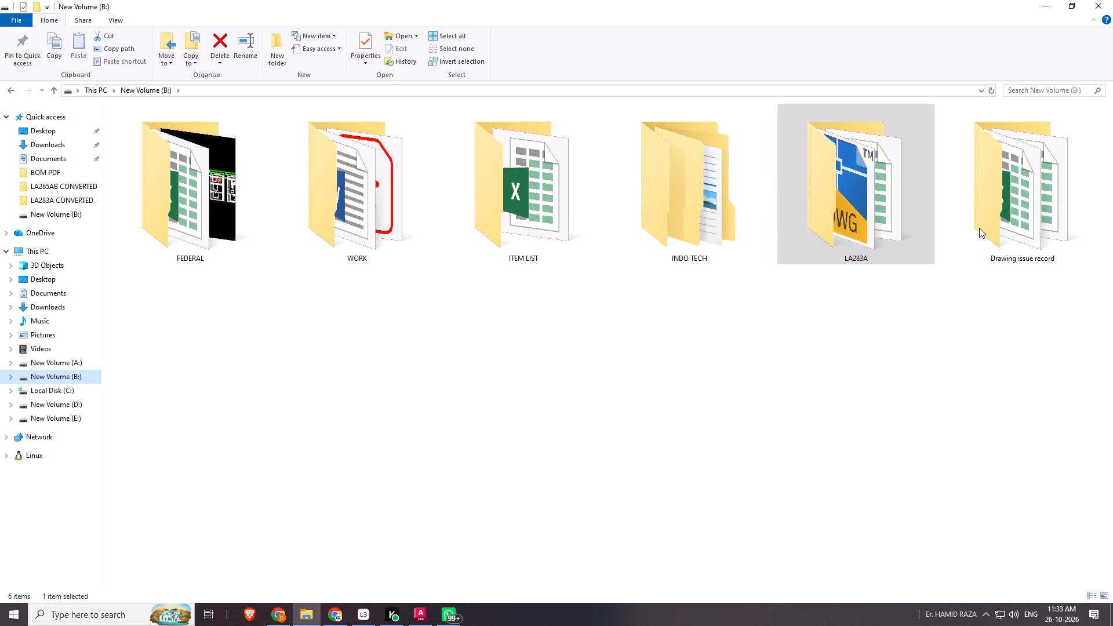
Copy the LA253I workbook from the Drawing issue record folder into the root of New Volume (B:).
double_click(1003, 231)
scroll(319, 366, down, 5)
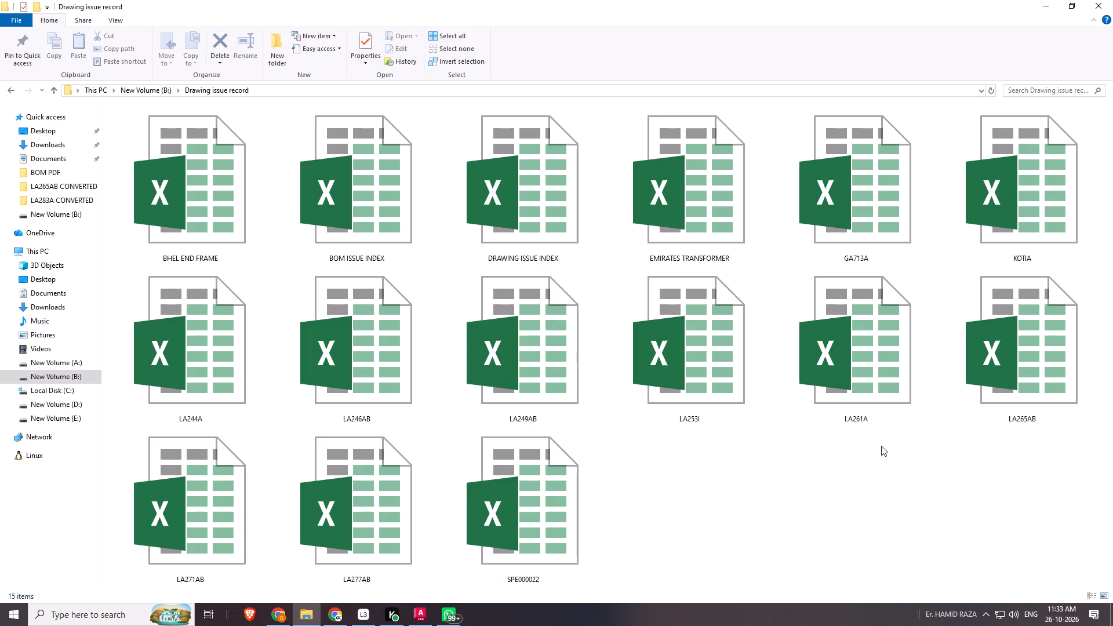
click(695, 372)
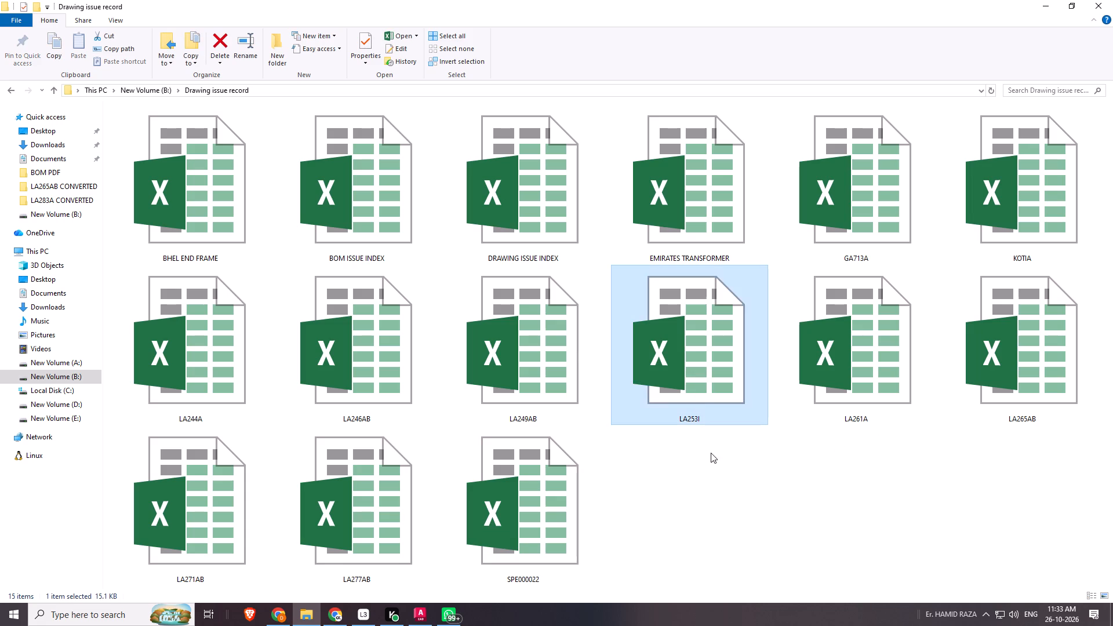
key(ctrl+c)
click(78, 381)
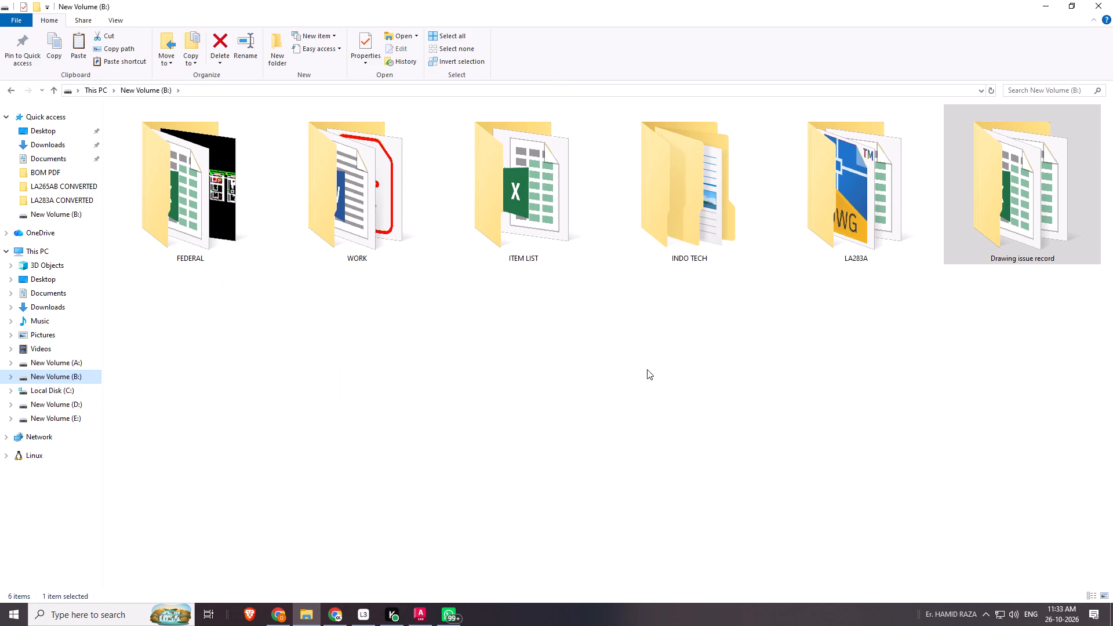
click(434, 369)
key(ctrl+v)
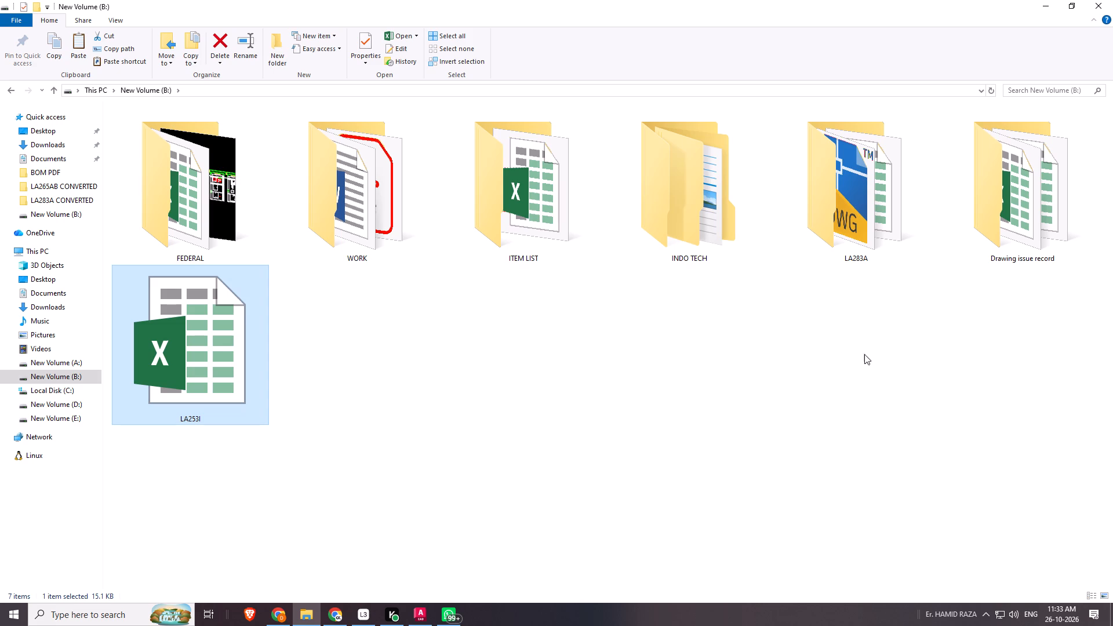
Rename the copied LA253I workbook as LA283ABC-LA287AB.
click(194, 419)
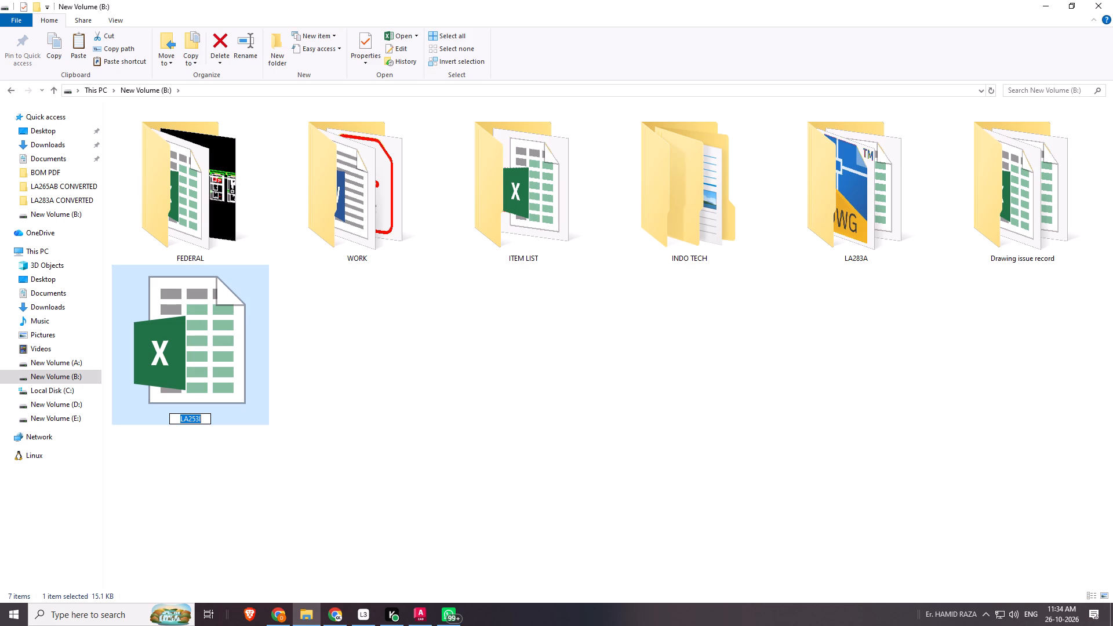
text(LA27)
key(BackSpace)
text(83ABC)
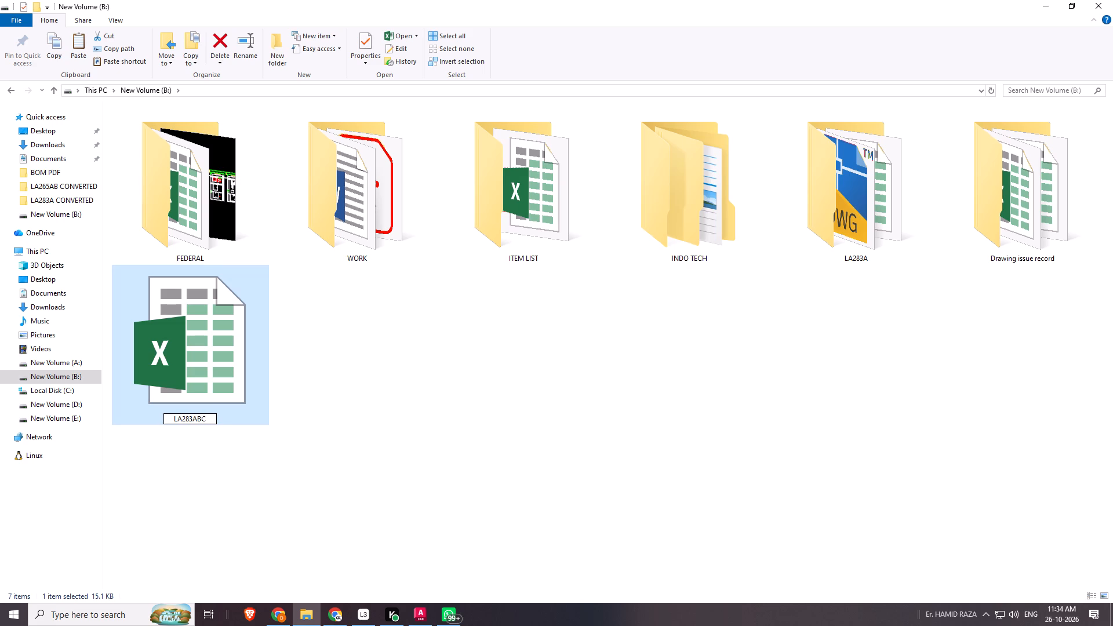
text(-LA287AB)
click(507, 420)
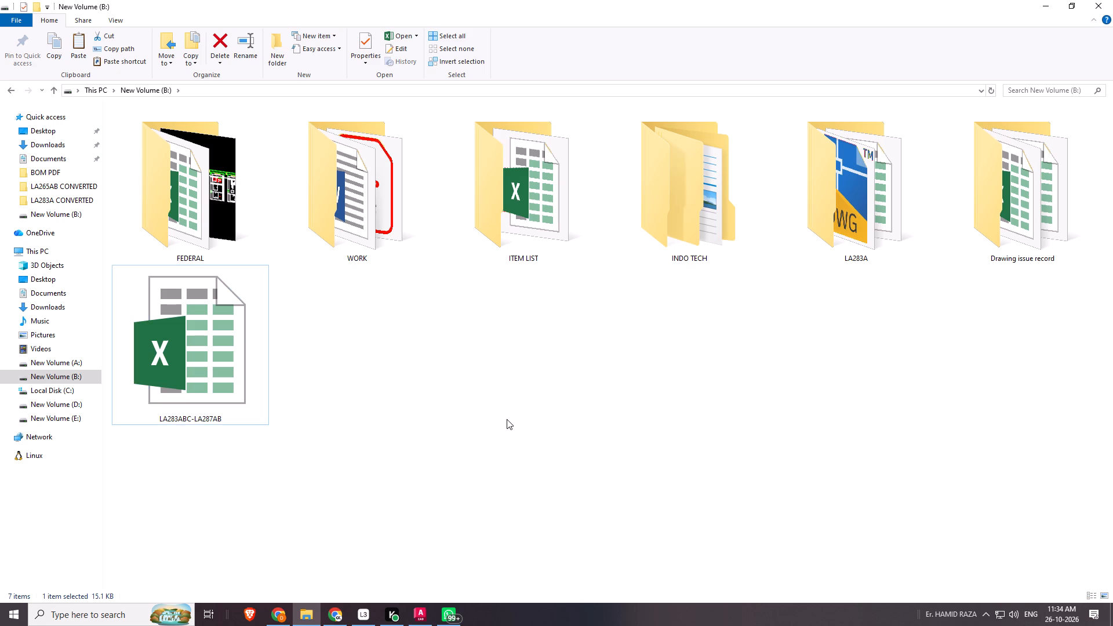
click(426, 382)
Open the LA283ABC-LA287AB workbook and select the work-order title cell C1.
double_click(242, 356)
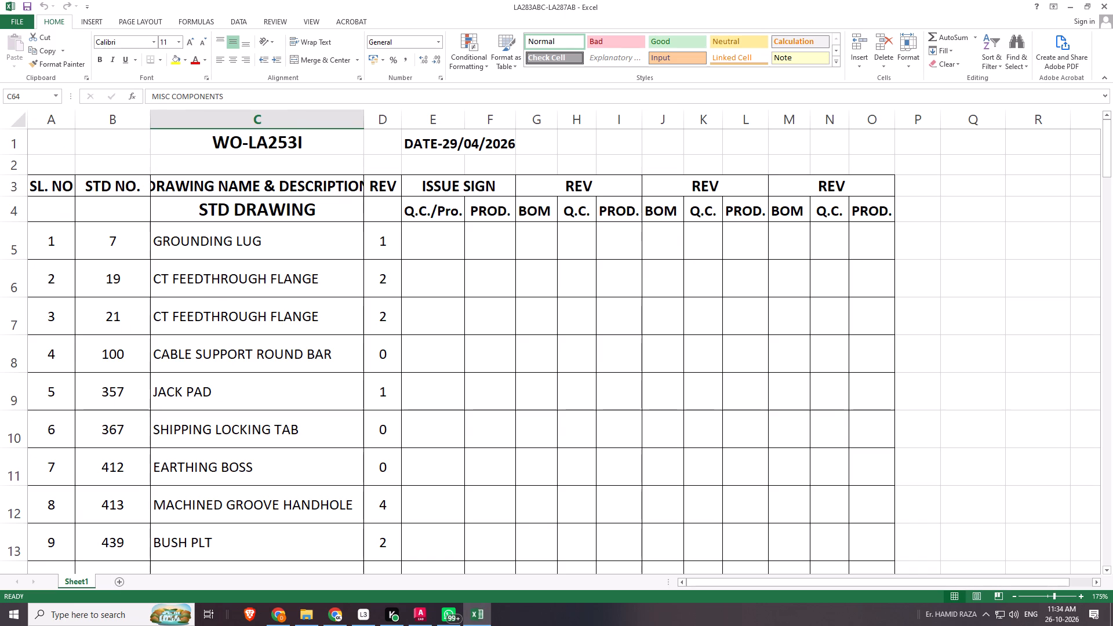
scroll(381, 334, down, 2)
scroll(379, 334, up, 5)
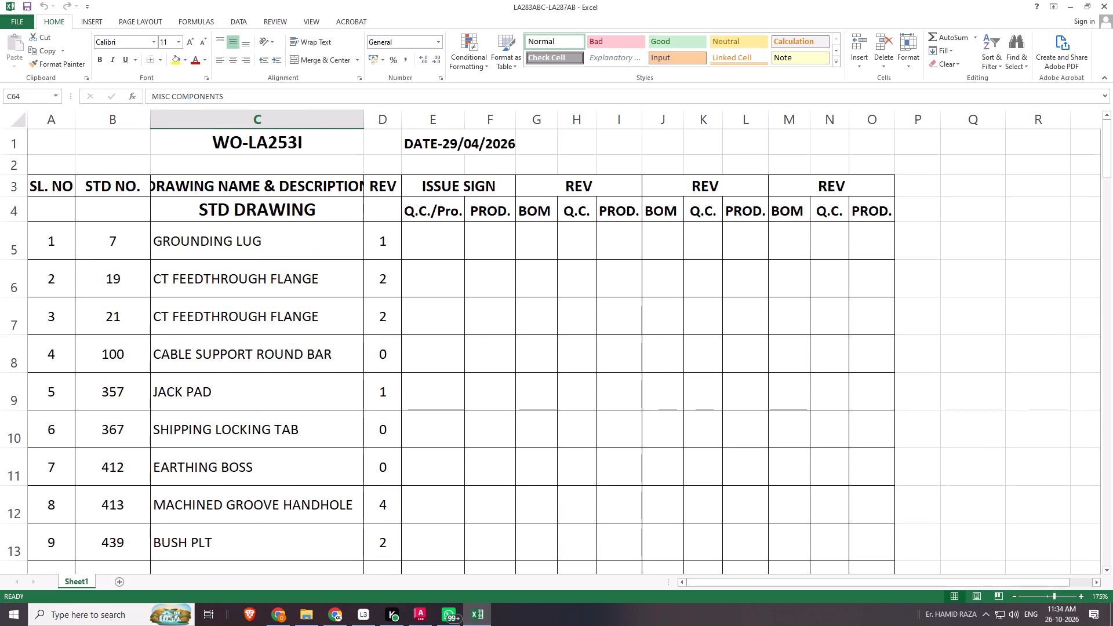
click(266, 145)
click(303, 141)
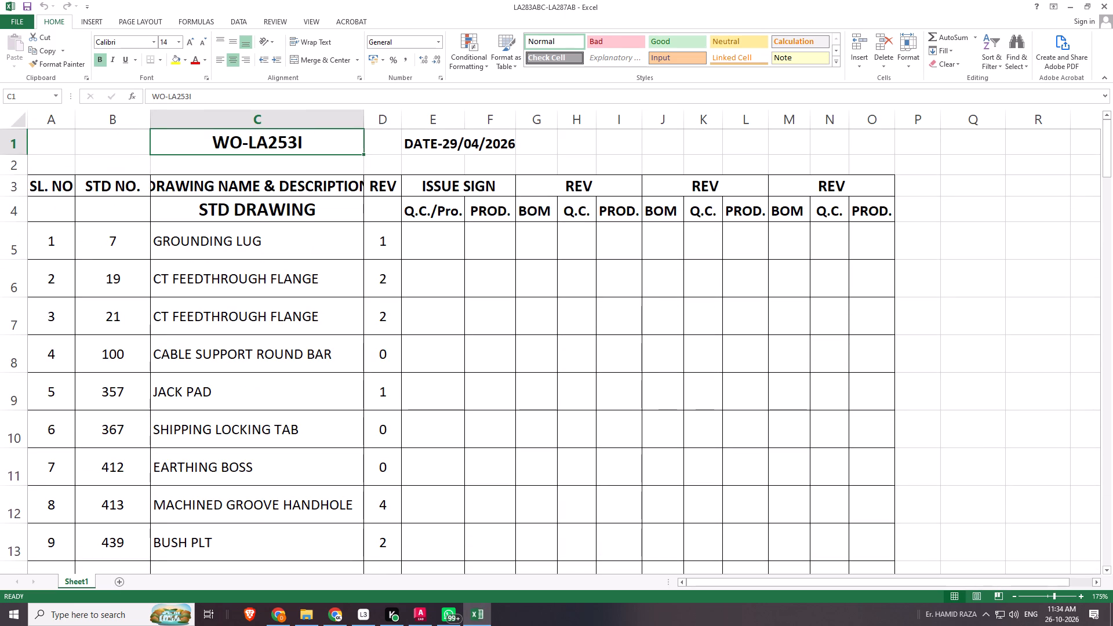
Change the date in cell E1 to DATE-26/10/2026.
double_click(456, 146)
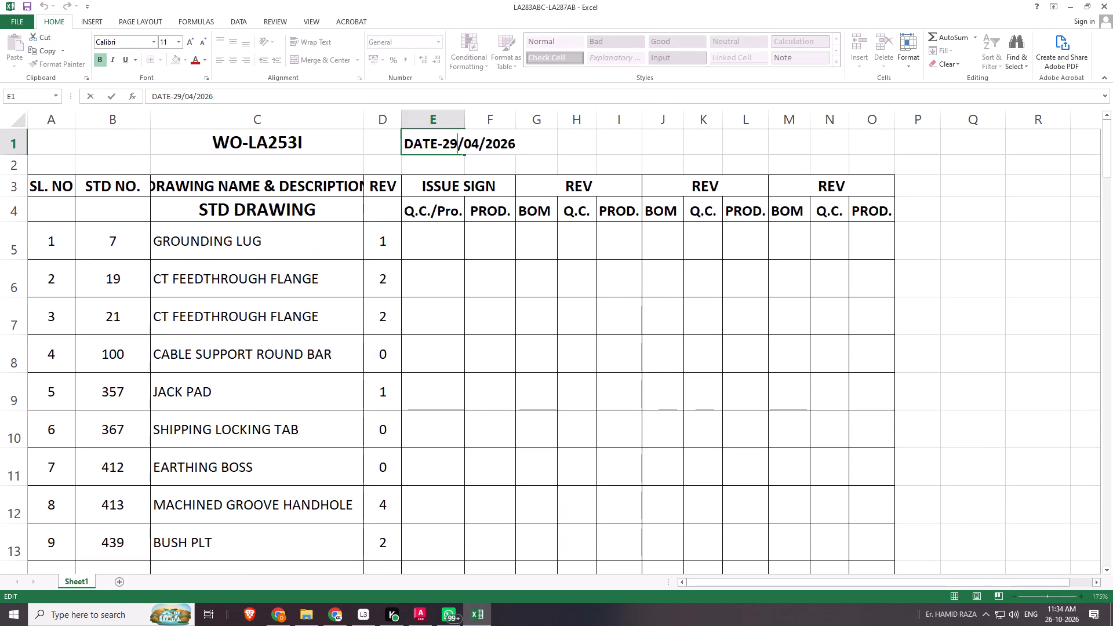
key(BackSpace)
key(6)
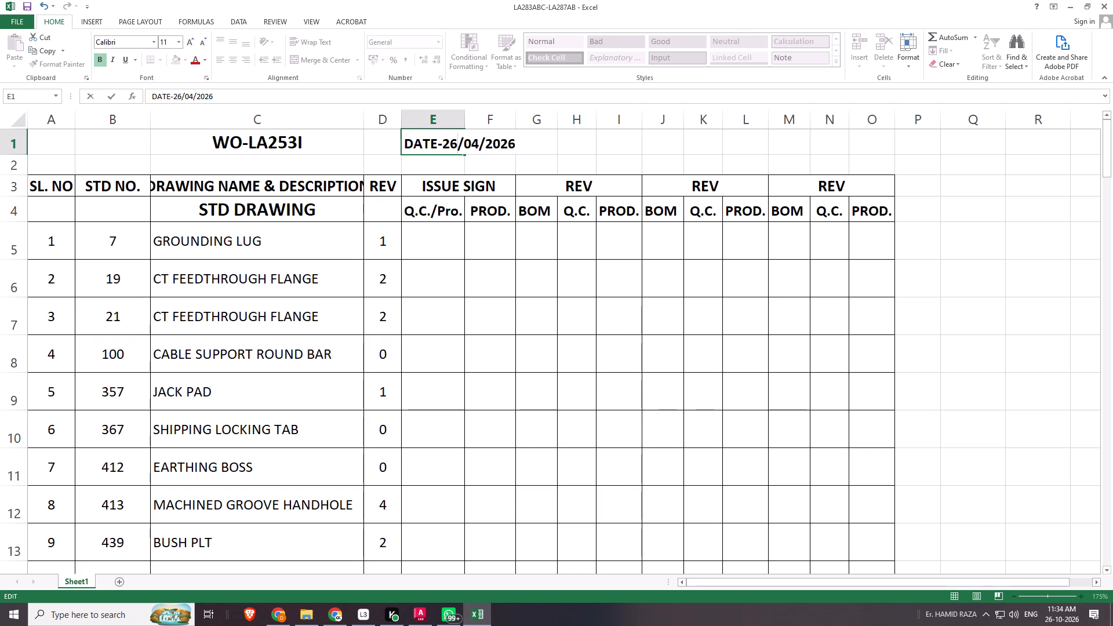
click(479, 147)
key(BackSpace)
key(BackSpace)
text(10)
click(530, 272)
Auto-fit the width of column C to the DRAWING NAME & DESCRIPTION contents.
double_click(367, 120)
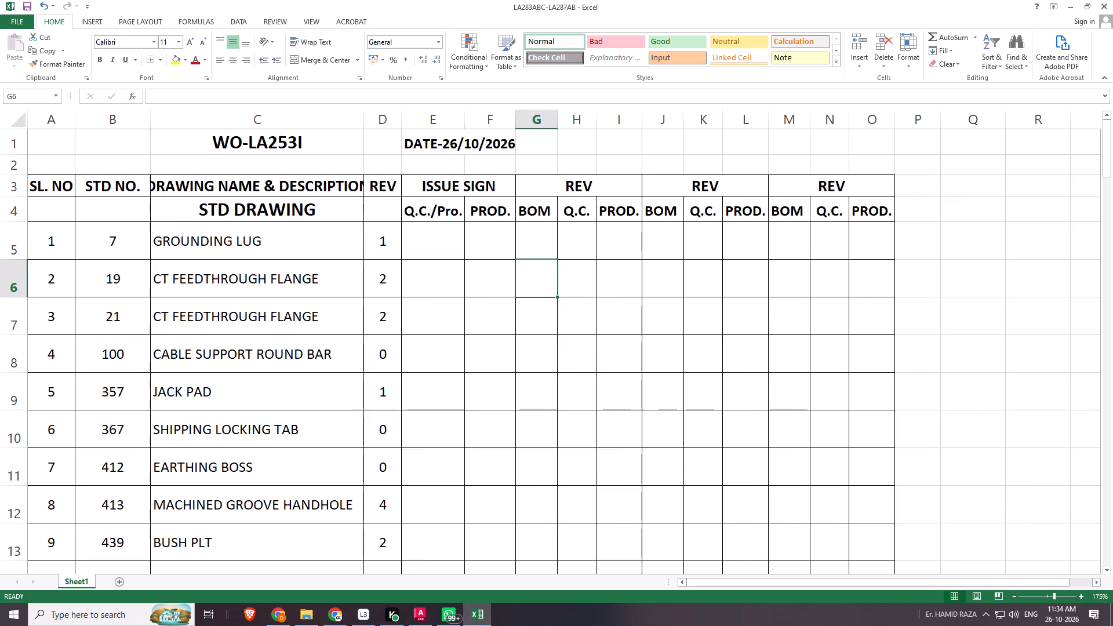
scroll(345, 307, down, 2)
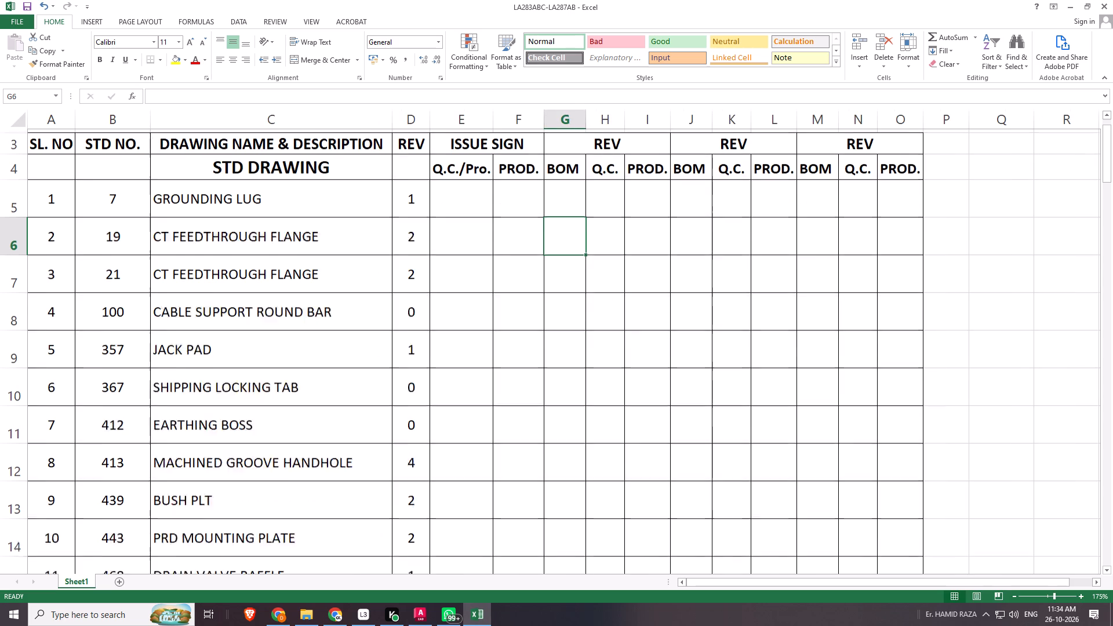
scroll(344, 309, down, 10)
scroll(344, 309, up, 4)
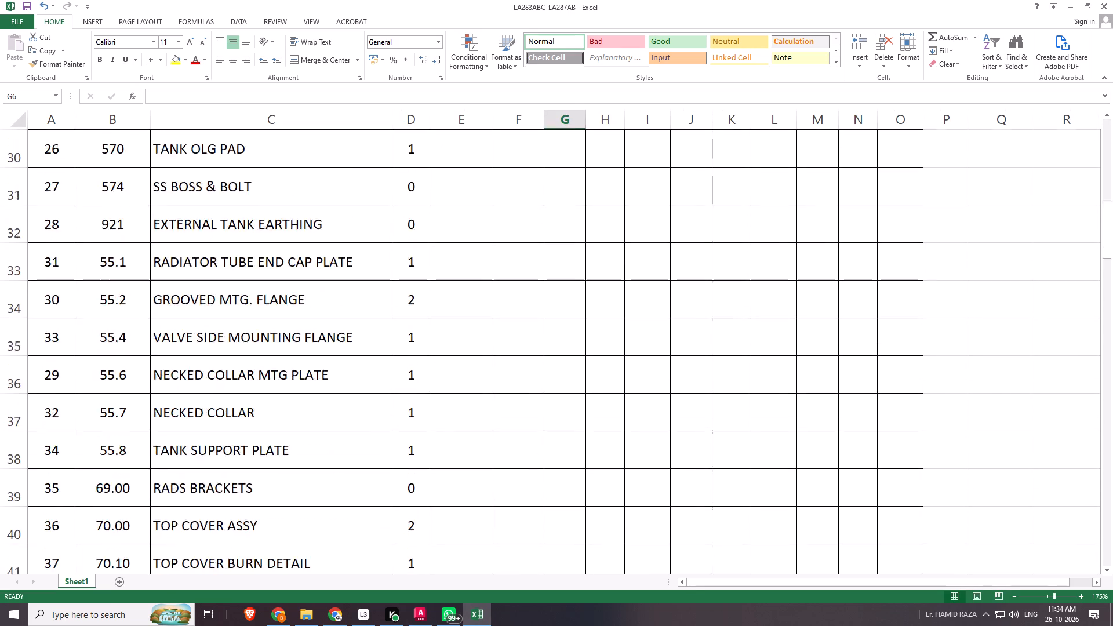
scroll(344, 309, up, 8)
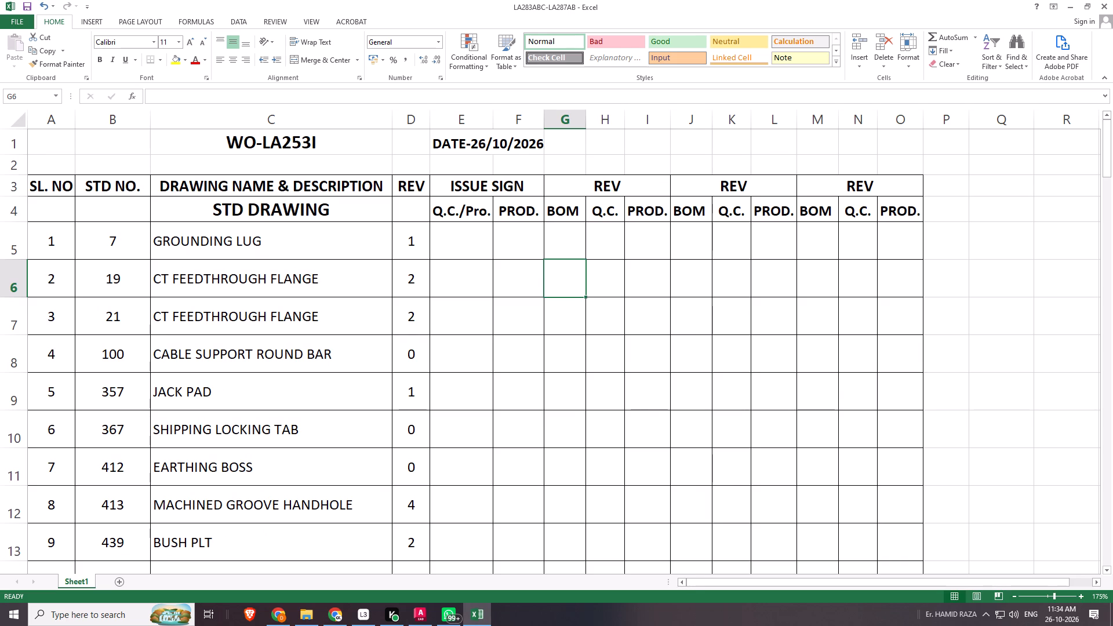
In File Explorer, open the FINAL folder under DRAWING, VTC, VTC STANDARD on drive D and examine its standard drawing files.
click(303, 621)
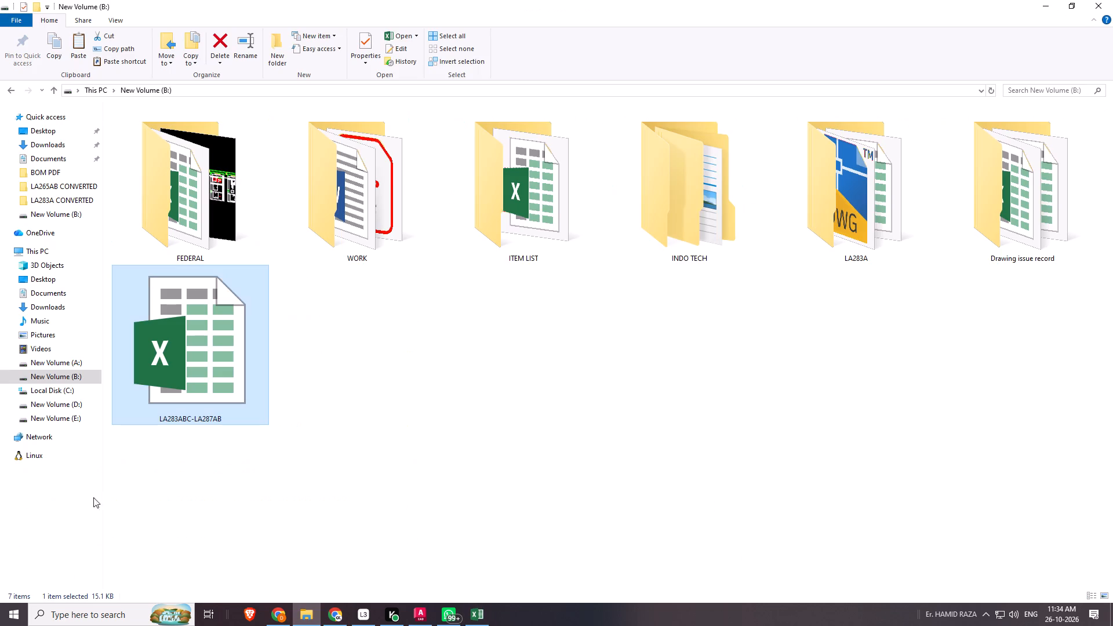
click(54, 405)
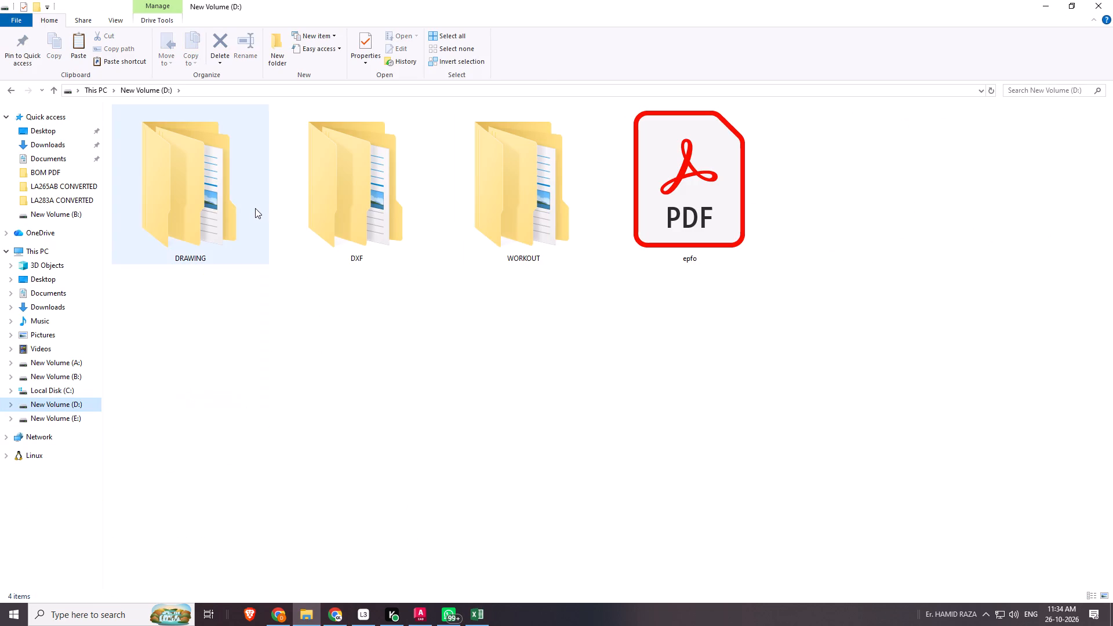
double_click(255, 208)
double_click(1007, 223)
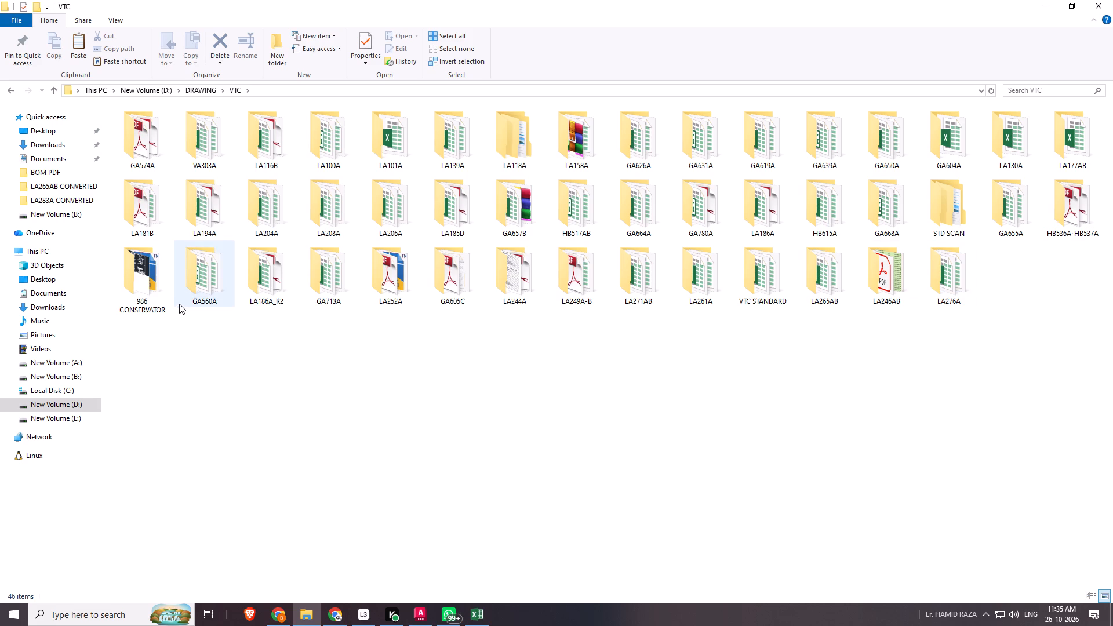
double_click(756, 283)
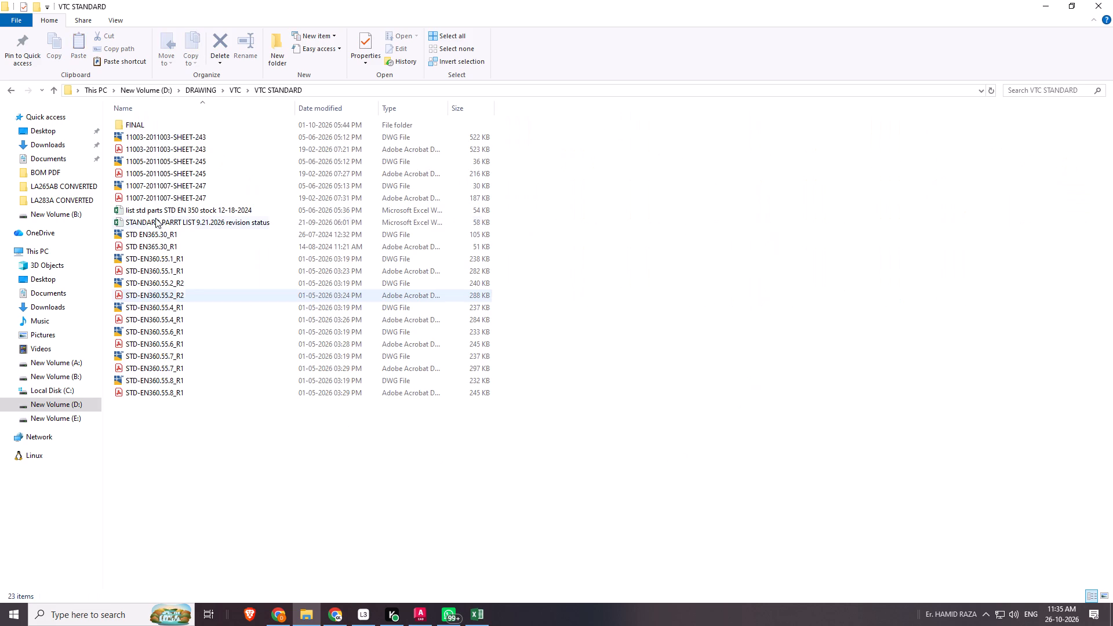
double_click(152, 125)
scroll(266, 386, down, 6)
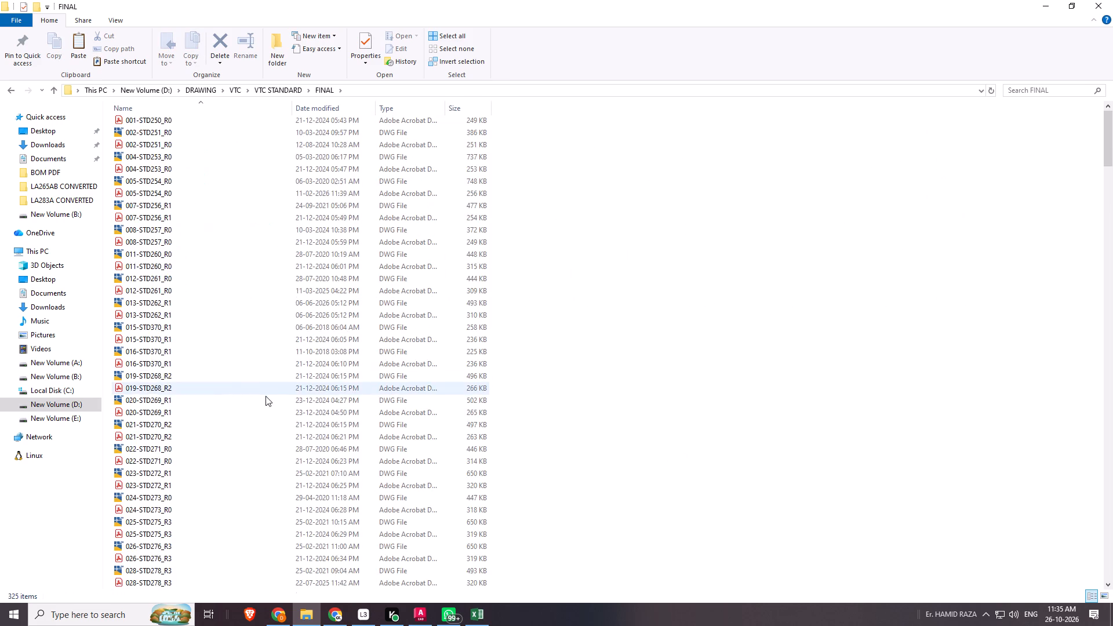
scroll(265, 396, down, 3)
scroll(260, 389, up, 18)
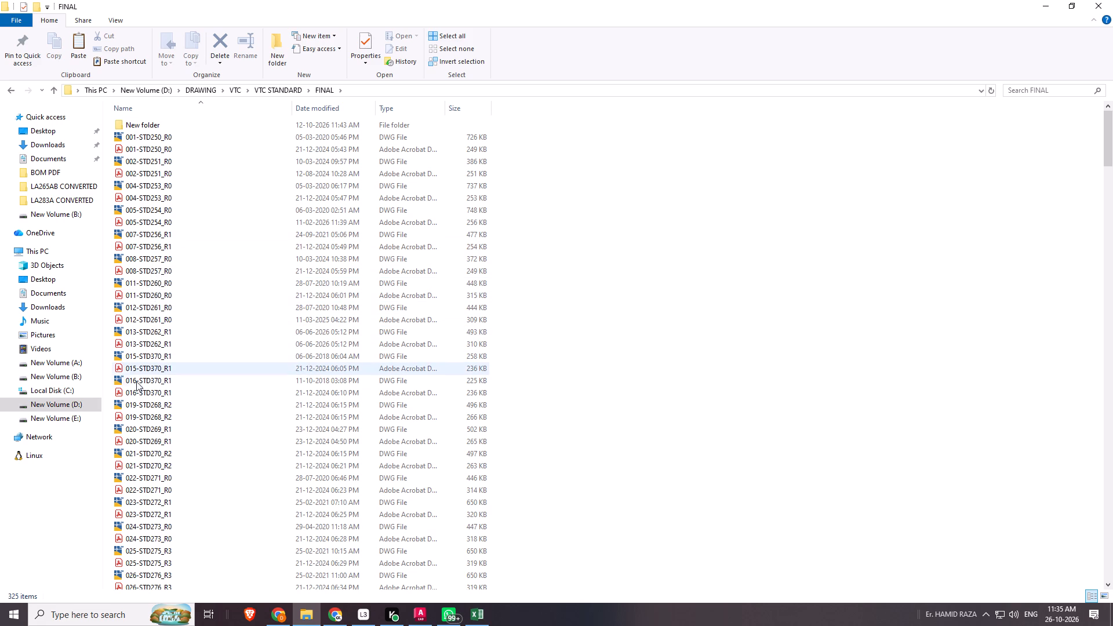
Open the 019-STD268_R2 PDF, rotate it upright, examine the CT feedthrough flange drawing and its title block, and close it.
double_click(136, 413)
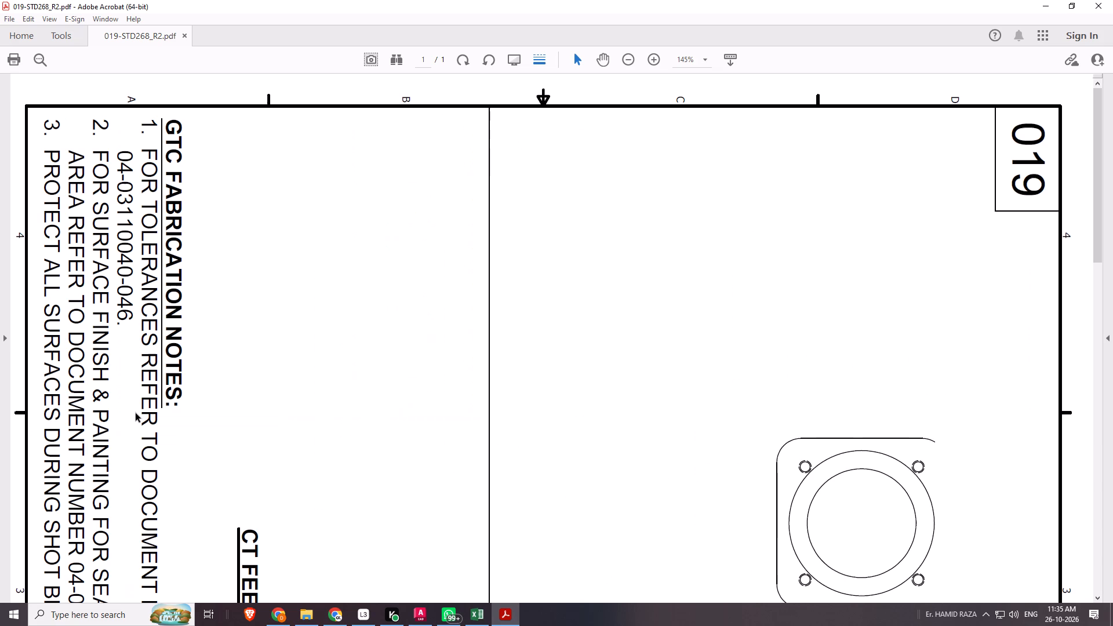
click(490, 63)
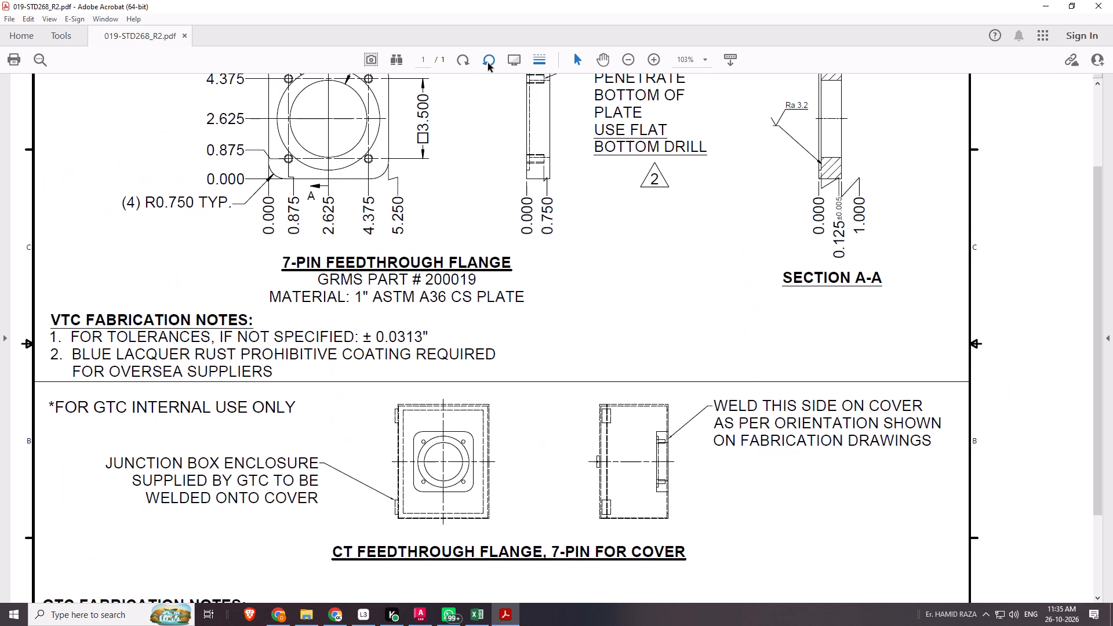
scroll(726, 347, down, 6)
scroll(711, 384, up, 2)
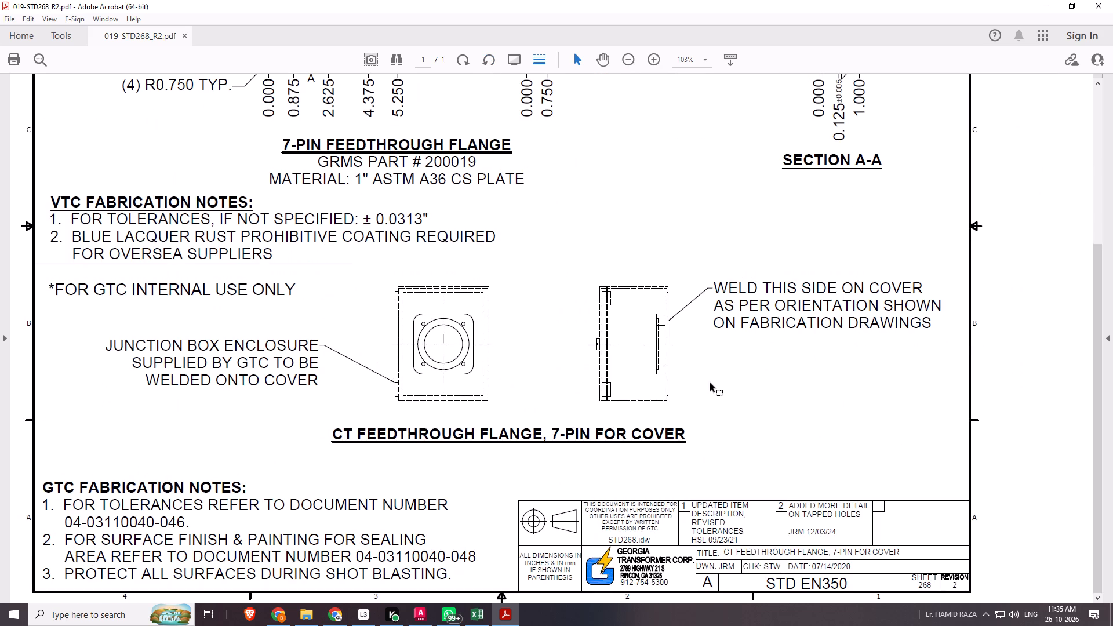
scroll(711, 384, up, 6)
scroll(722, 217, down, 4)
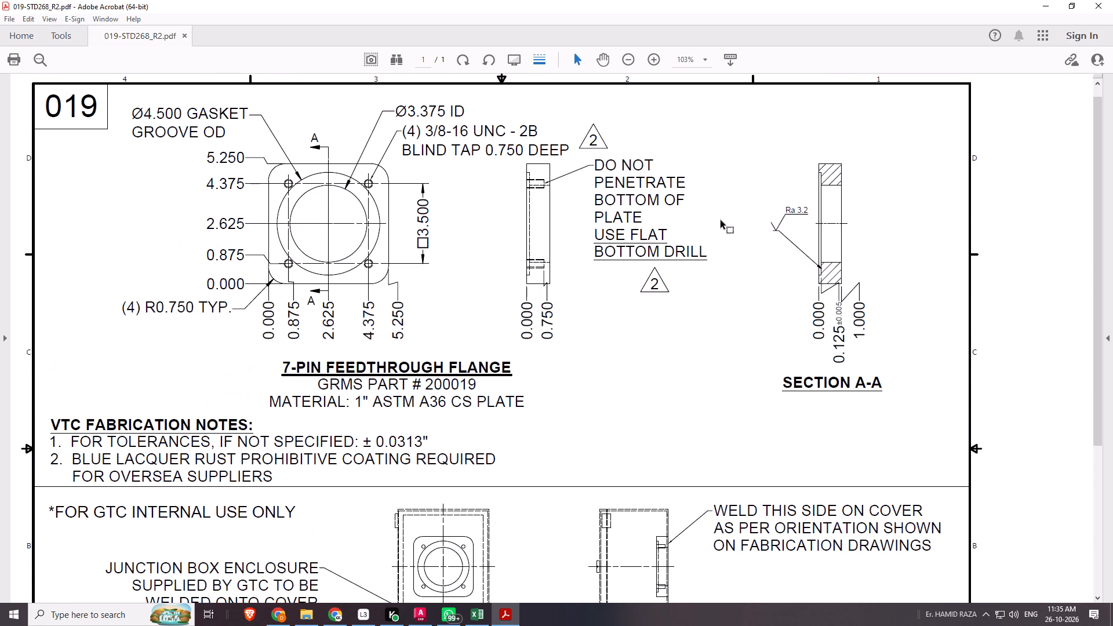
scroll(721, 221, down, 3)
scroll(647, 344, down, 2)
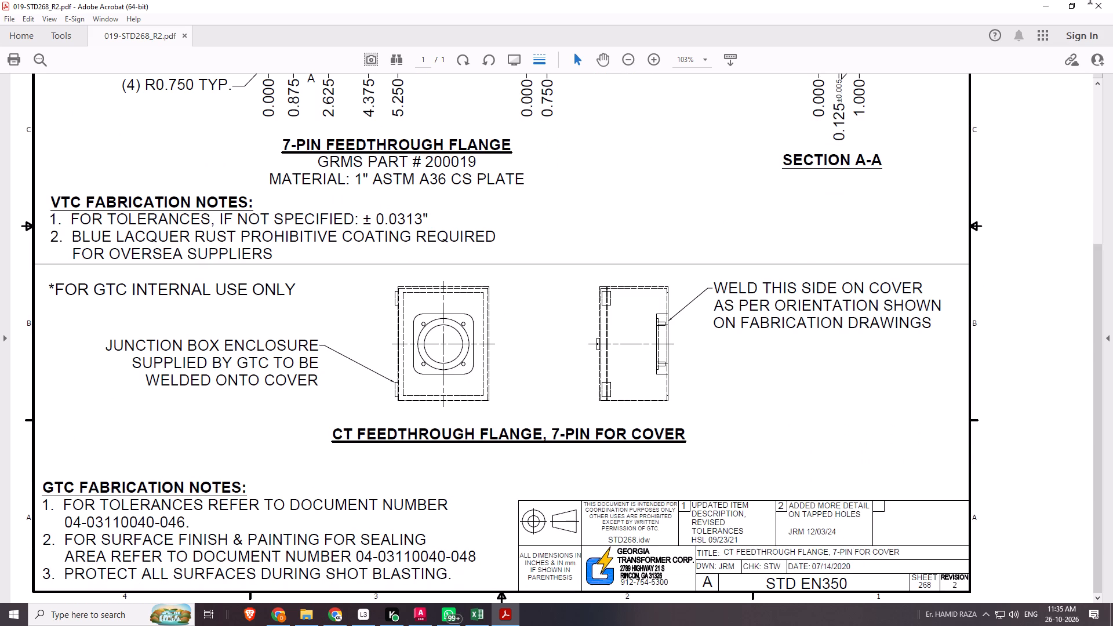
click(1105, 5)
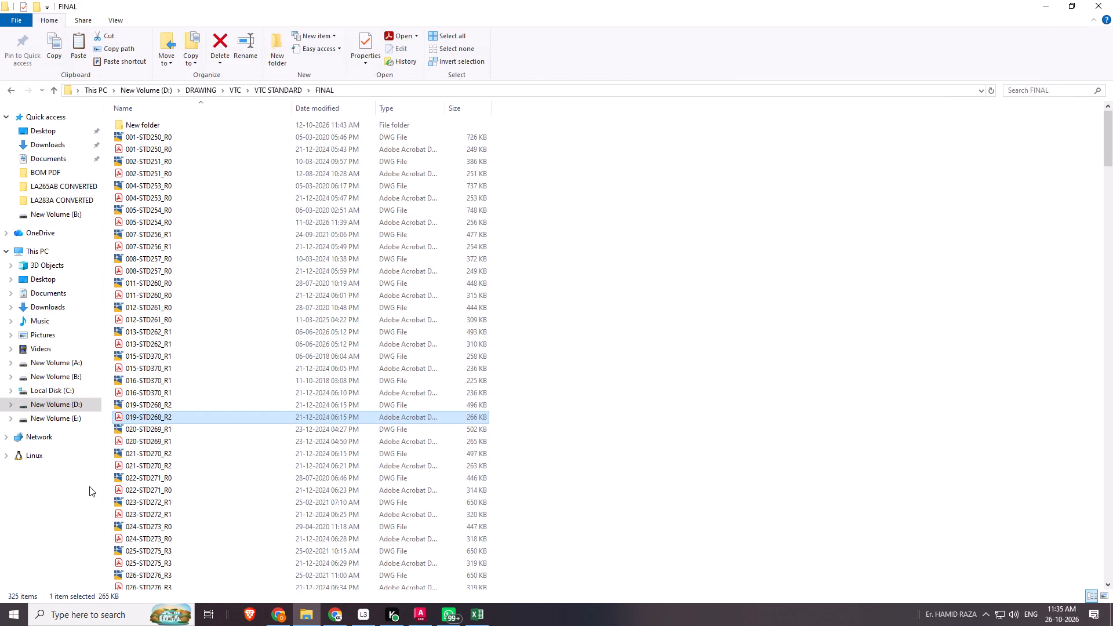
Check the STD DRAWING list in the LA283ABC-LA287AB workbook, and reopen the VTC STANDARD FINAL folder on drive D.
click(53, 381)
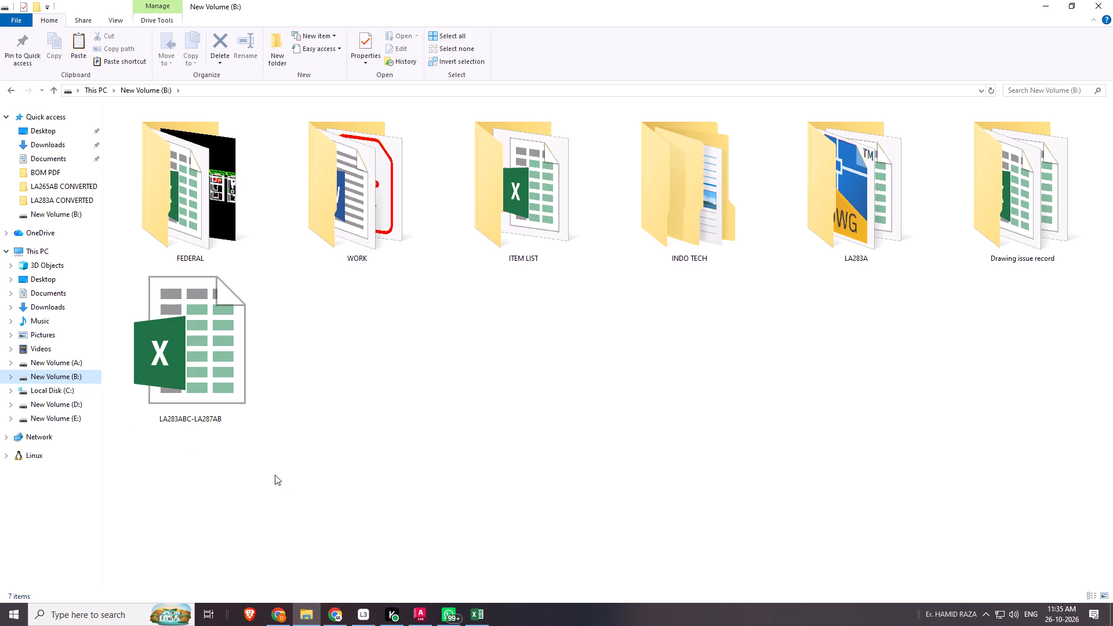
click(477, 608)
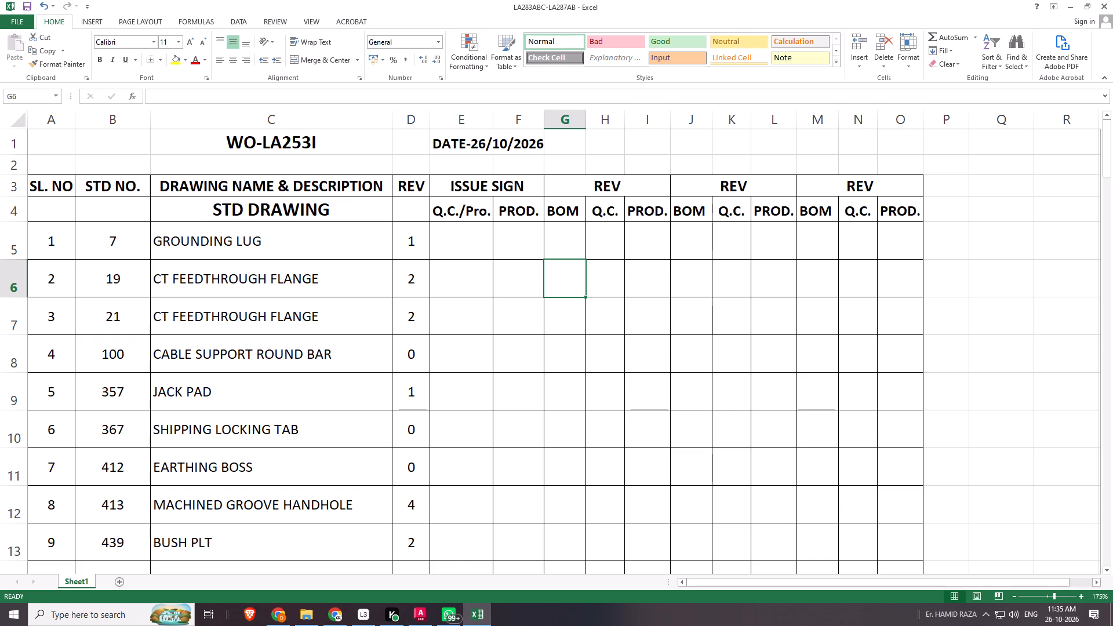
scroll(398, 364, down, 1)
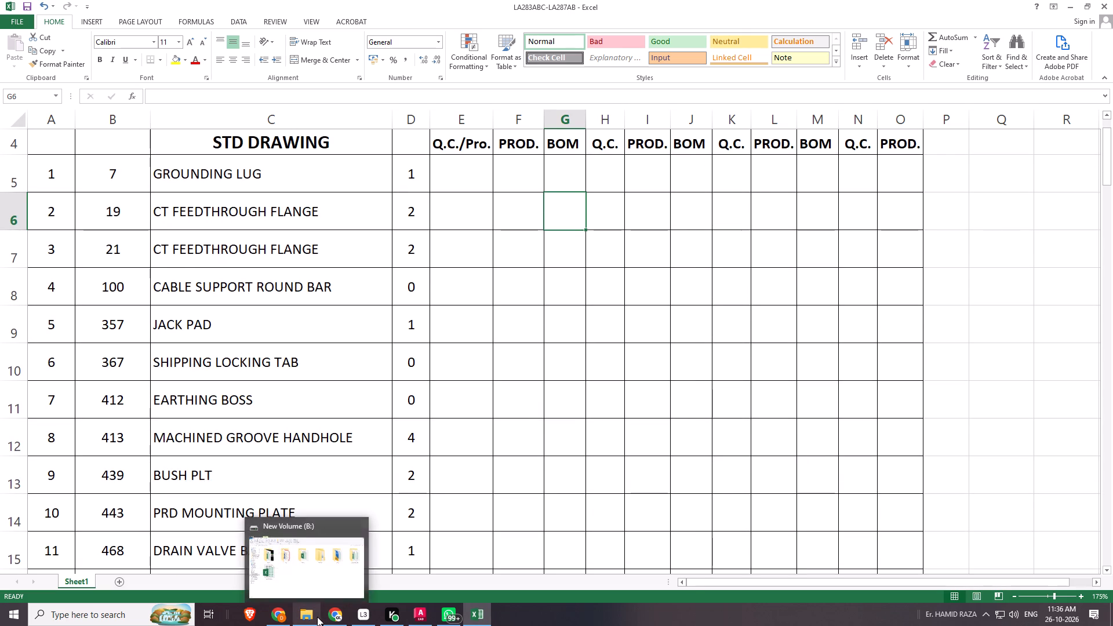
click(282, 561)
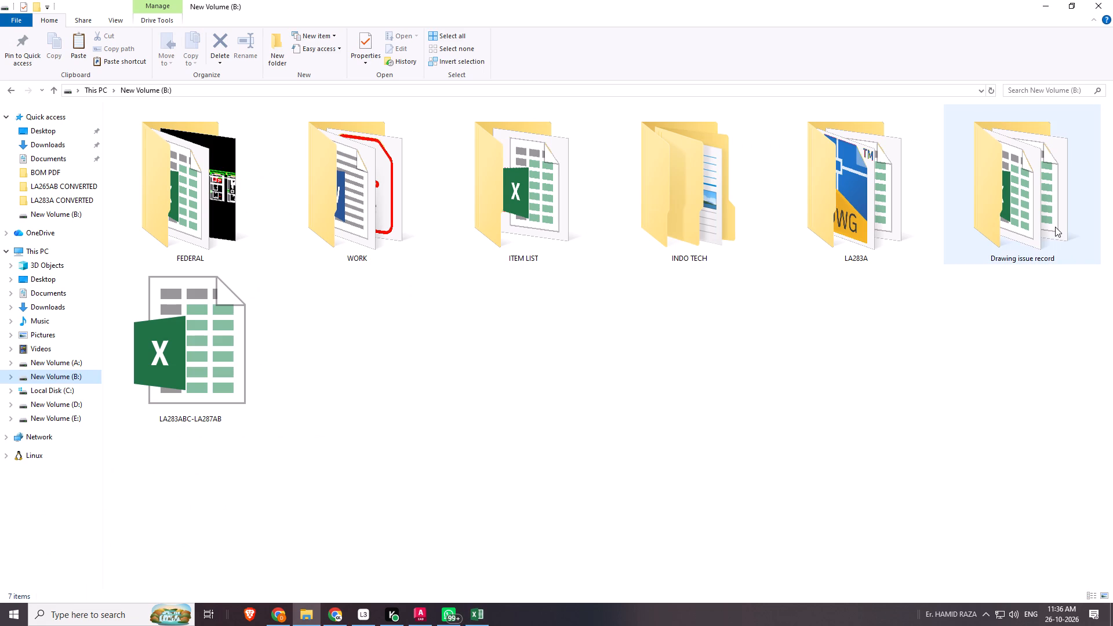
click(77, 401)
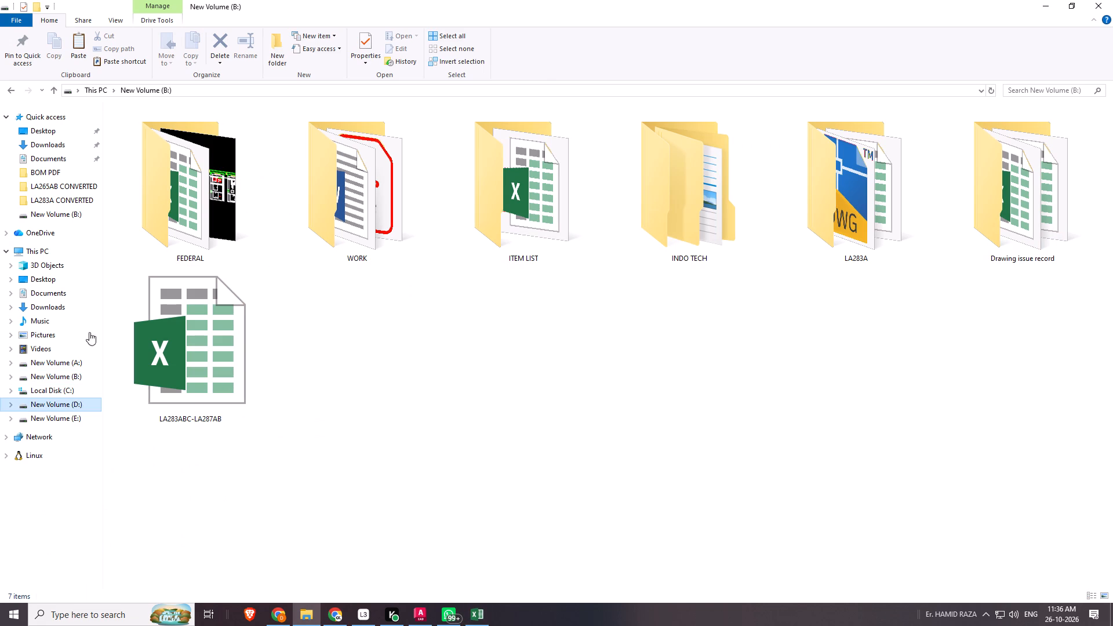
double_click(158, 176)
double_click(990, 219)
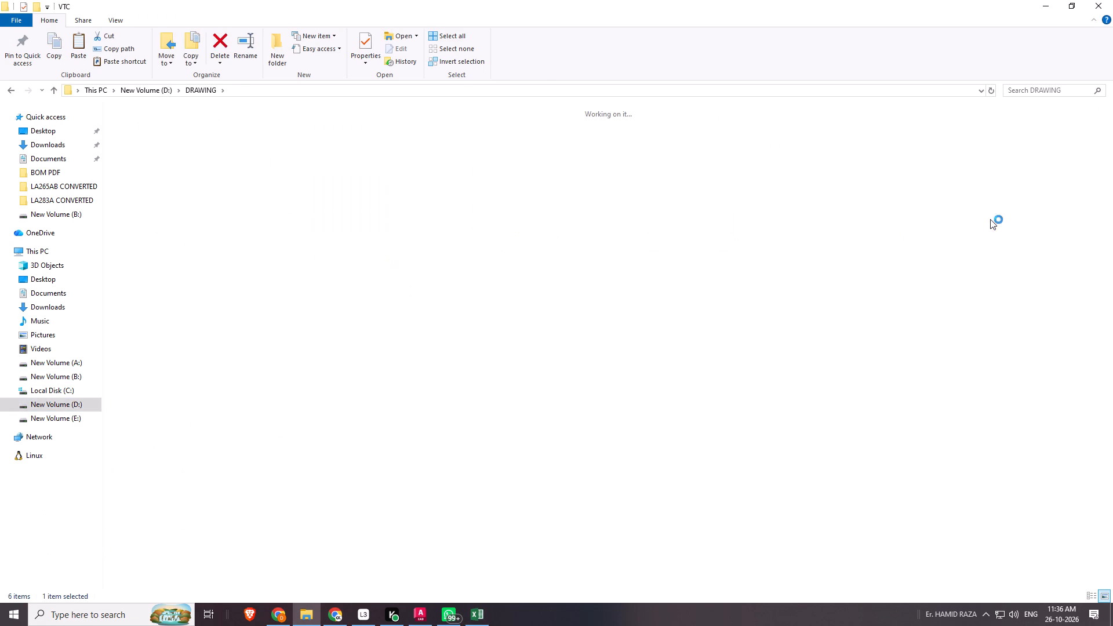
double_click(762, 282)
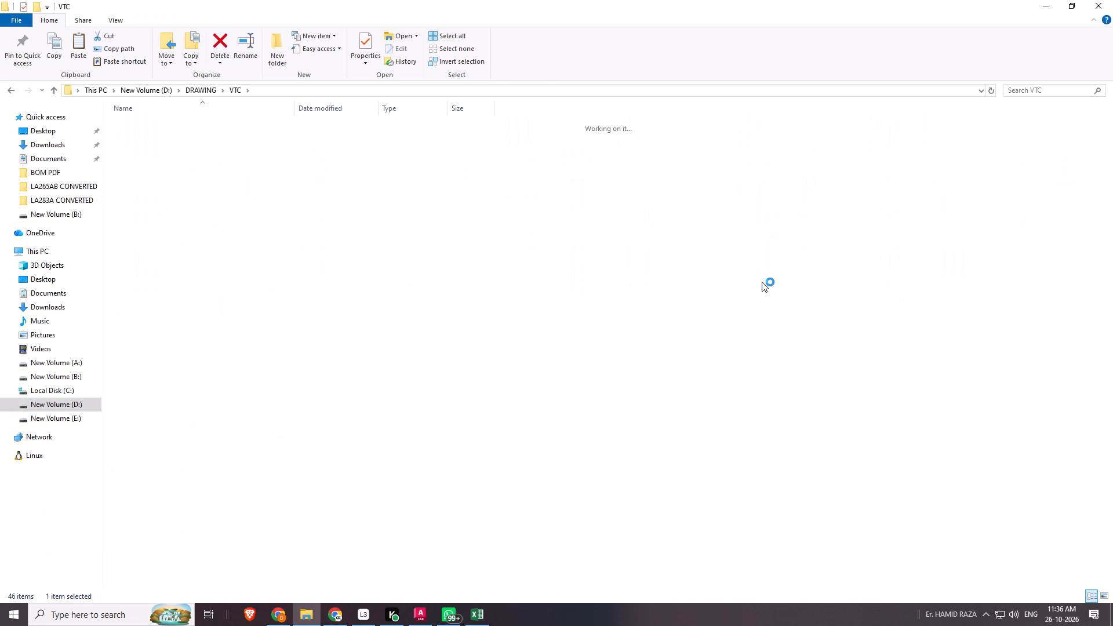
double_click(167, 123)
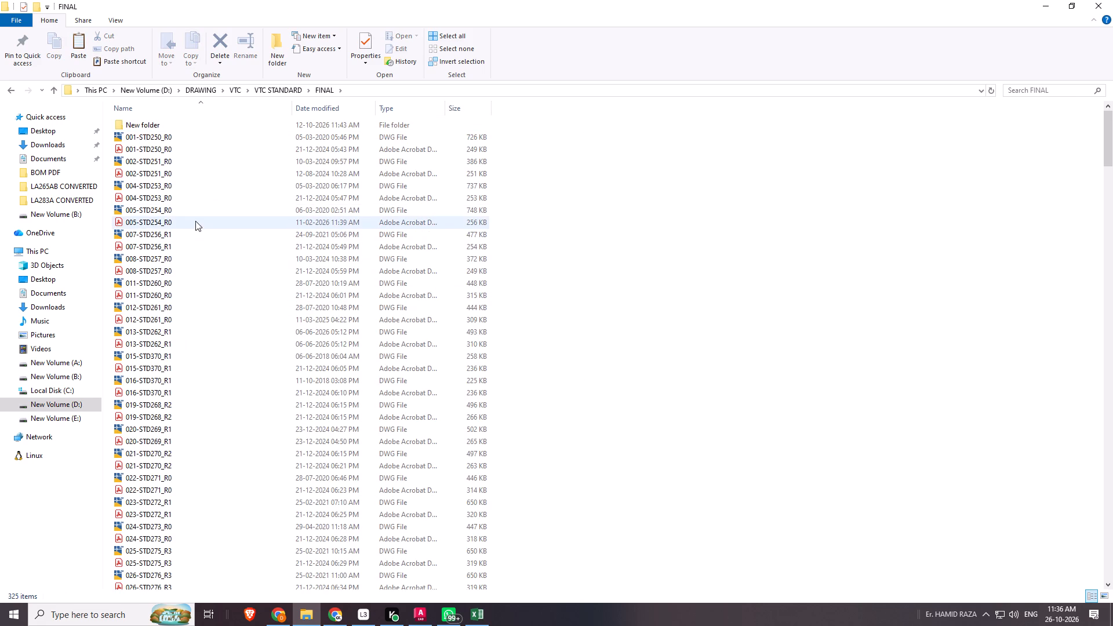
Open the 021-STD270_R2 PDF, rotate it upright, examine the flange drawing and its title block, and close it.
double_click(140, 465)
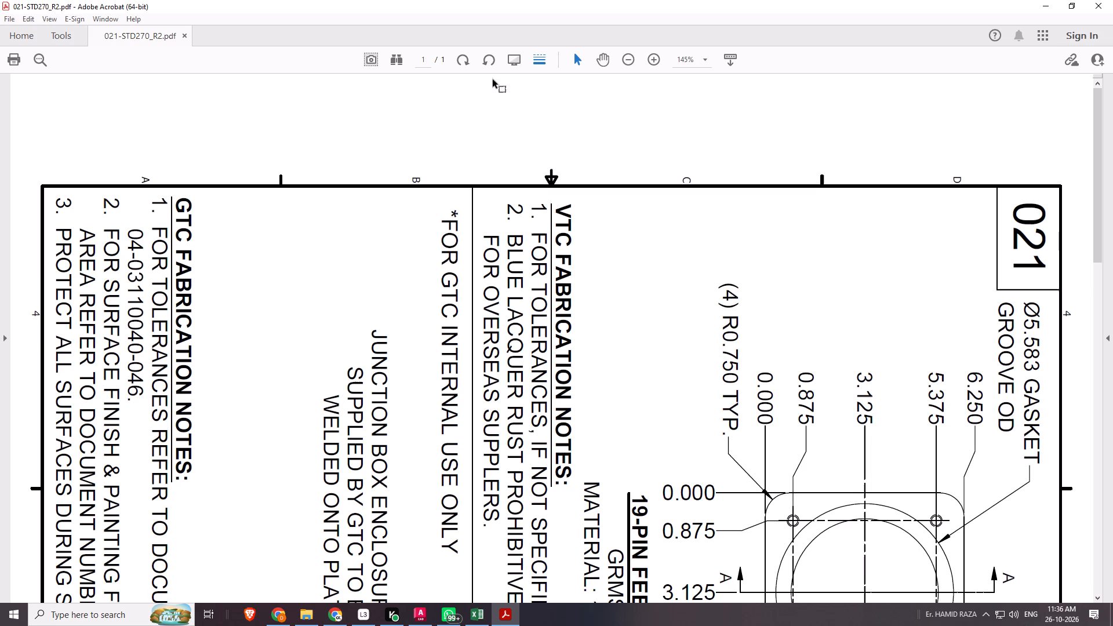
click(498, 58)
click(493, 58)
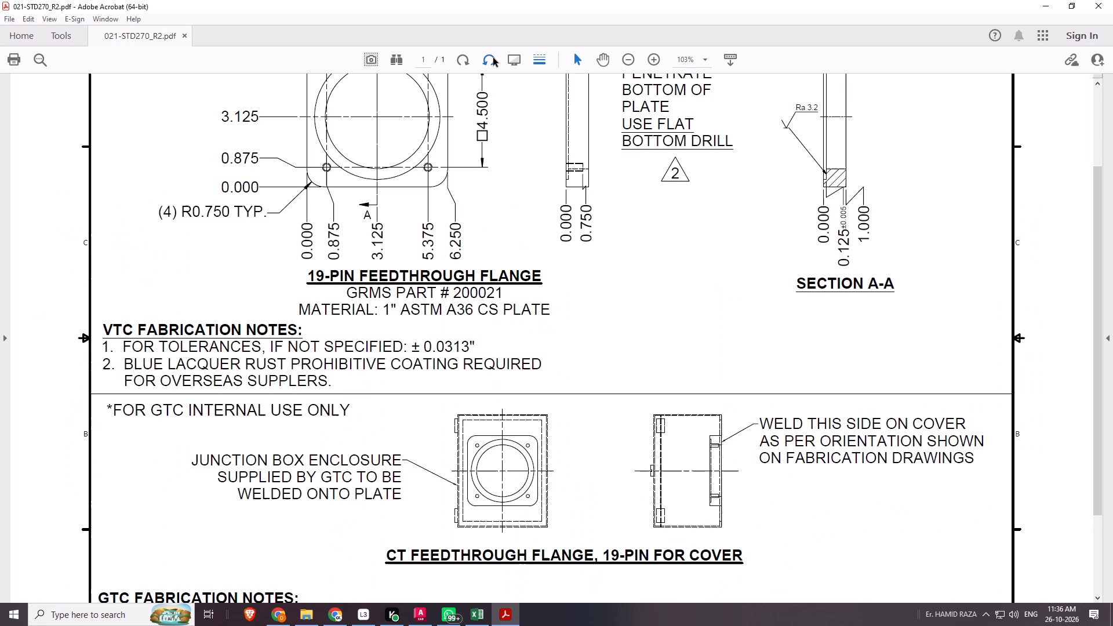
scroll(600, 330, up, 1)
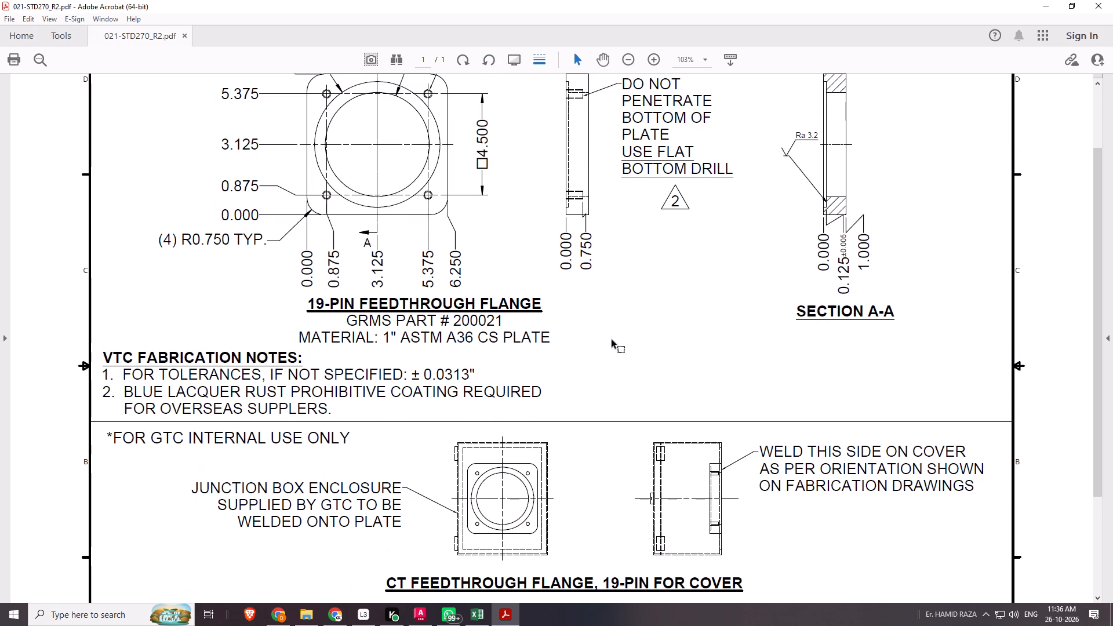
scroll(619, 350, down, 6)
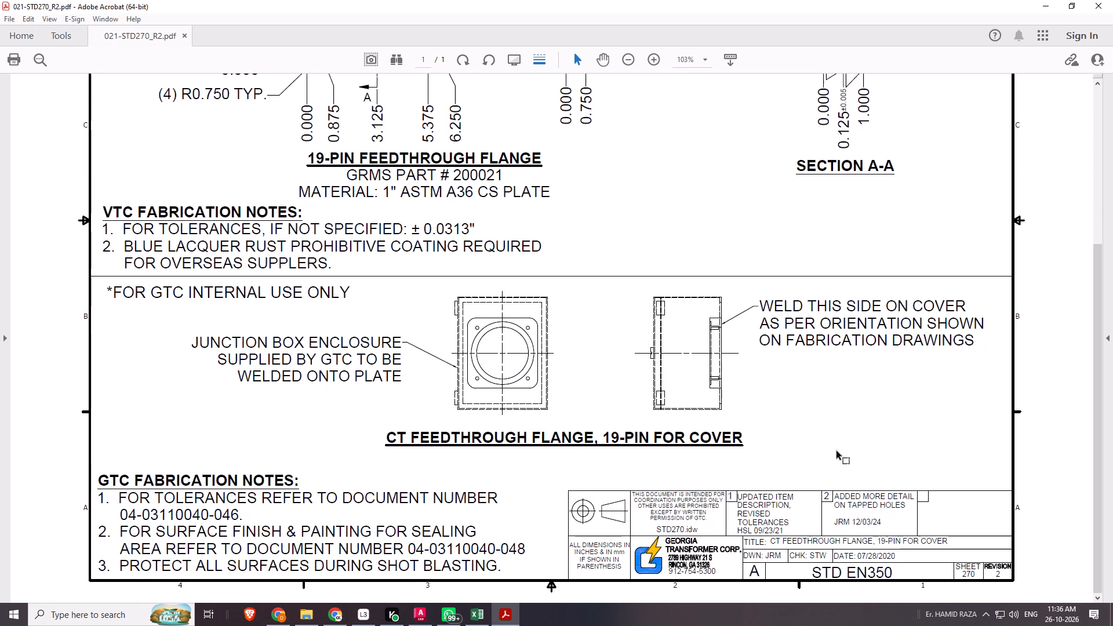
scroll(407, 295, up, 6)
scroll(633, 248, up, 1)
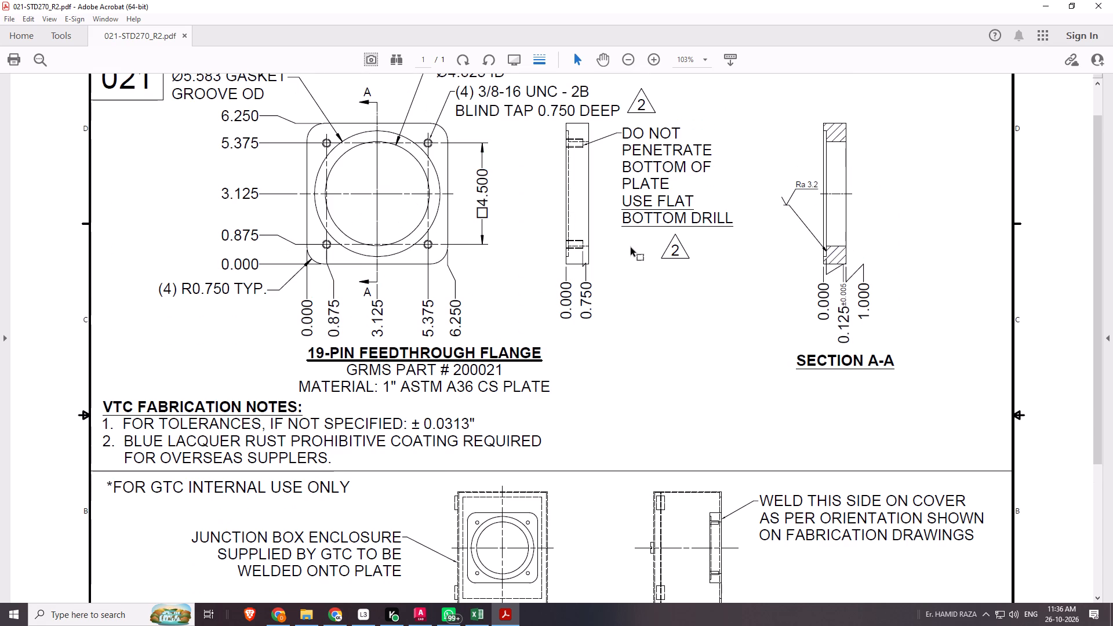
click(1112, 0)
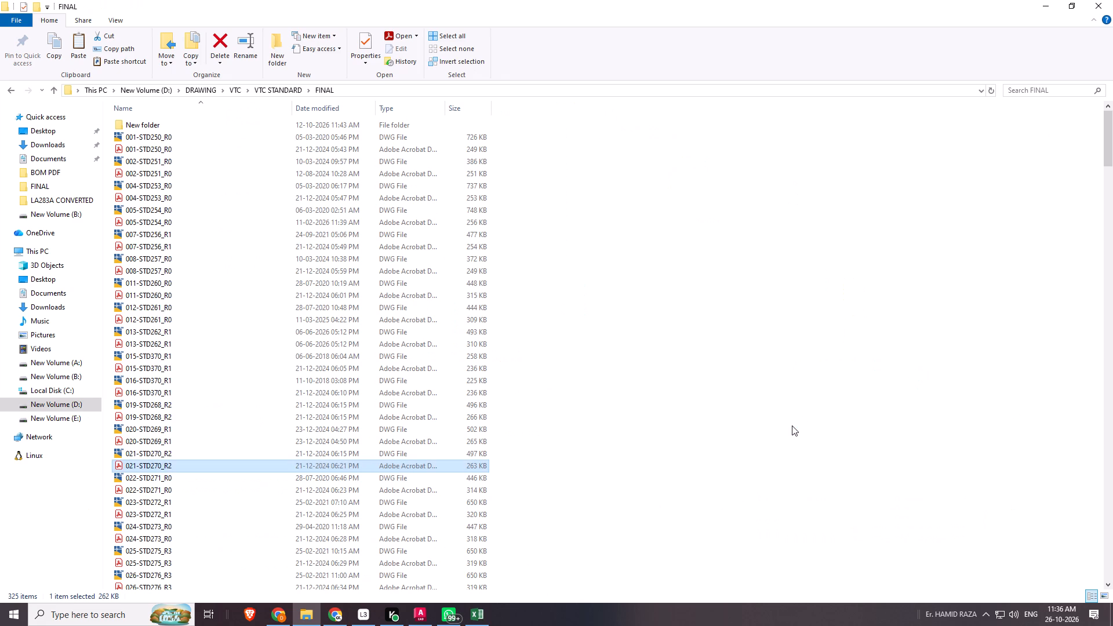
Recheck the workbook's drawing list, open the 412-STD055_R0 PDF from the FINAL folder, and examine its details and title block.
click(475, 619)
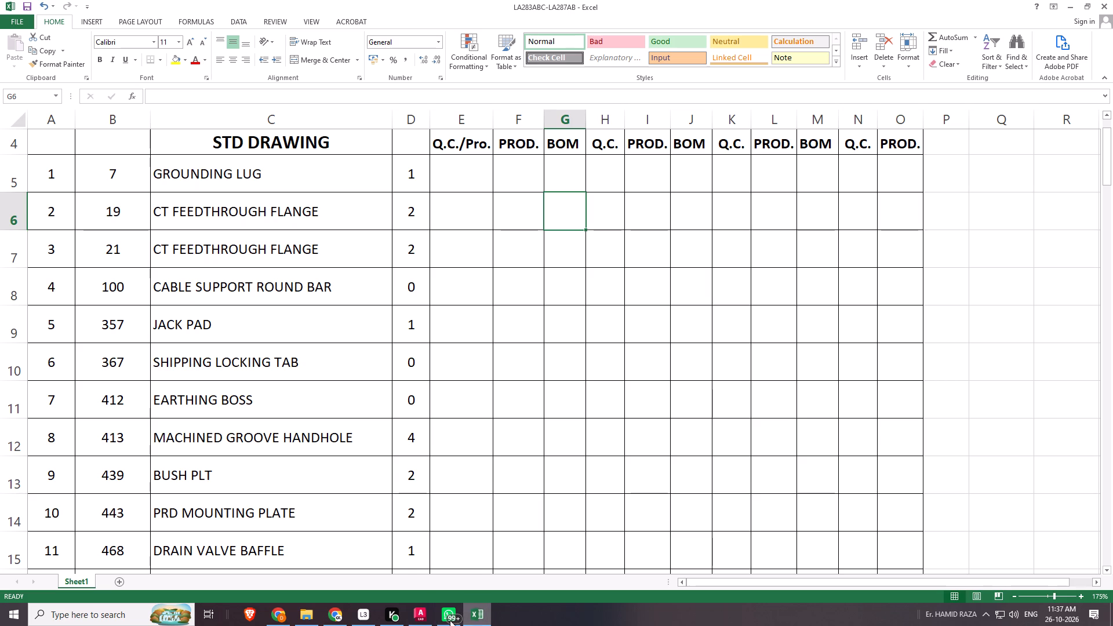
click(305, 619)
scroll(201, 472, down, 2)
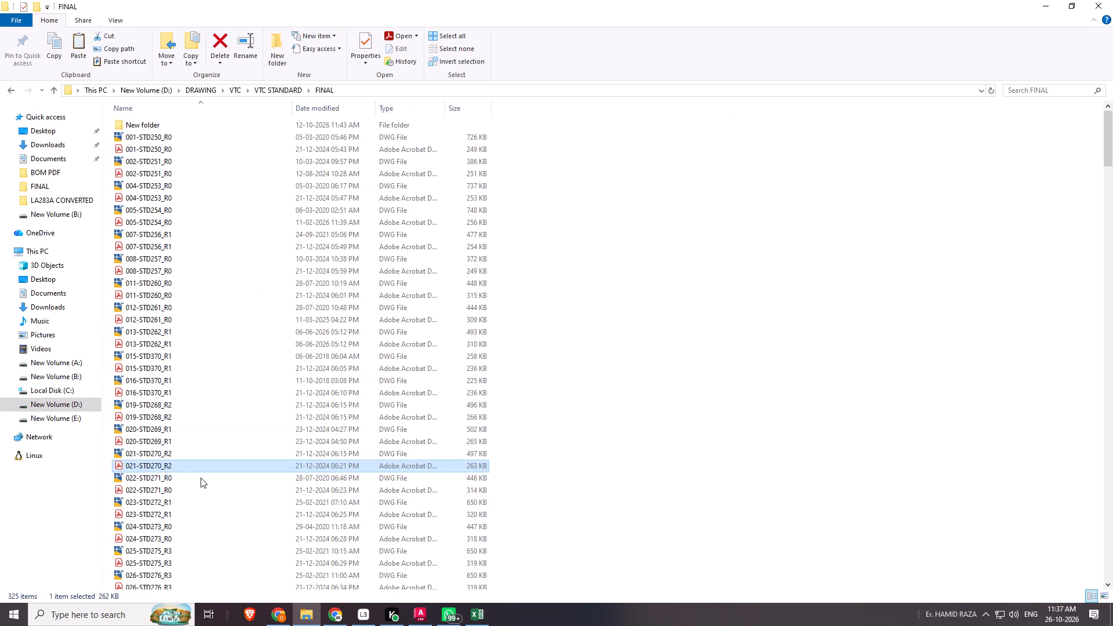
scroll(201, 478, down, 4)
scroll(182, 501, down, 17)
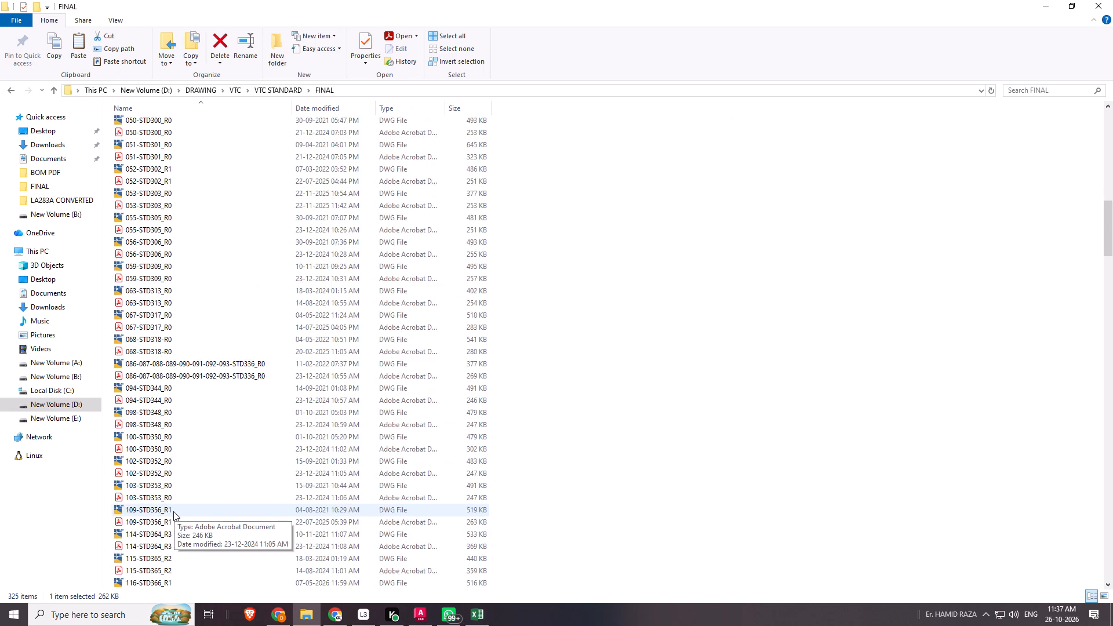
scroll(152, 555, down, 17)
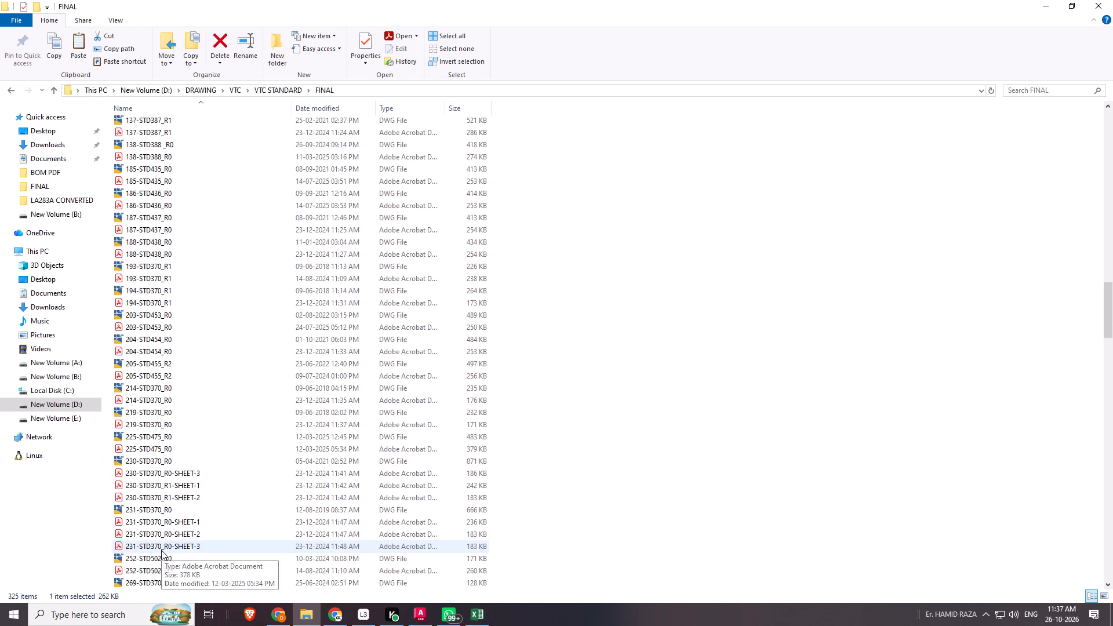
scroll(161, 550, down, 14)
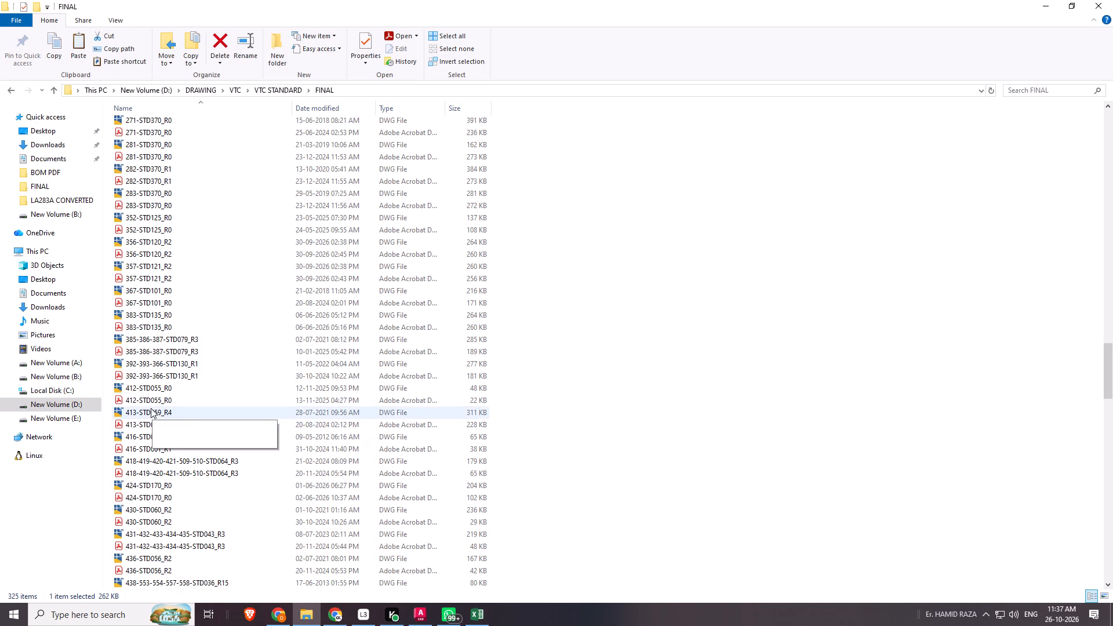
double_click(148, 401)
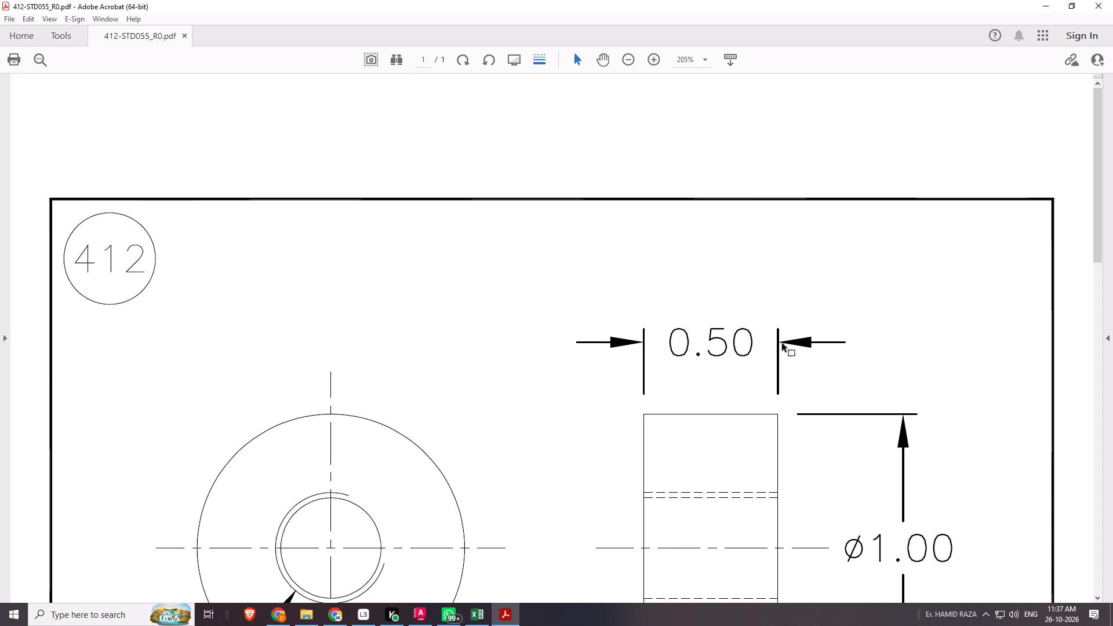
scroll(587, 272, down, 9)
scroll(748, 401, down, 8)
scroll(955, 446, down, 11)
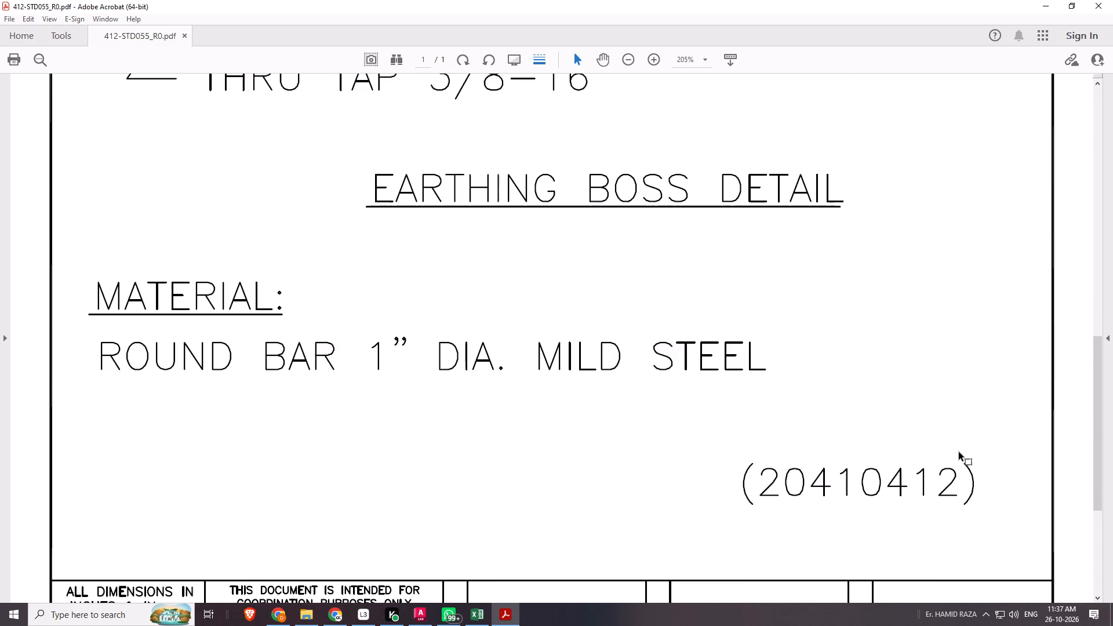
scroll(959, 453, down, 6)
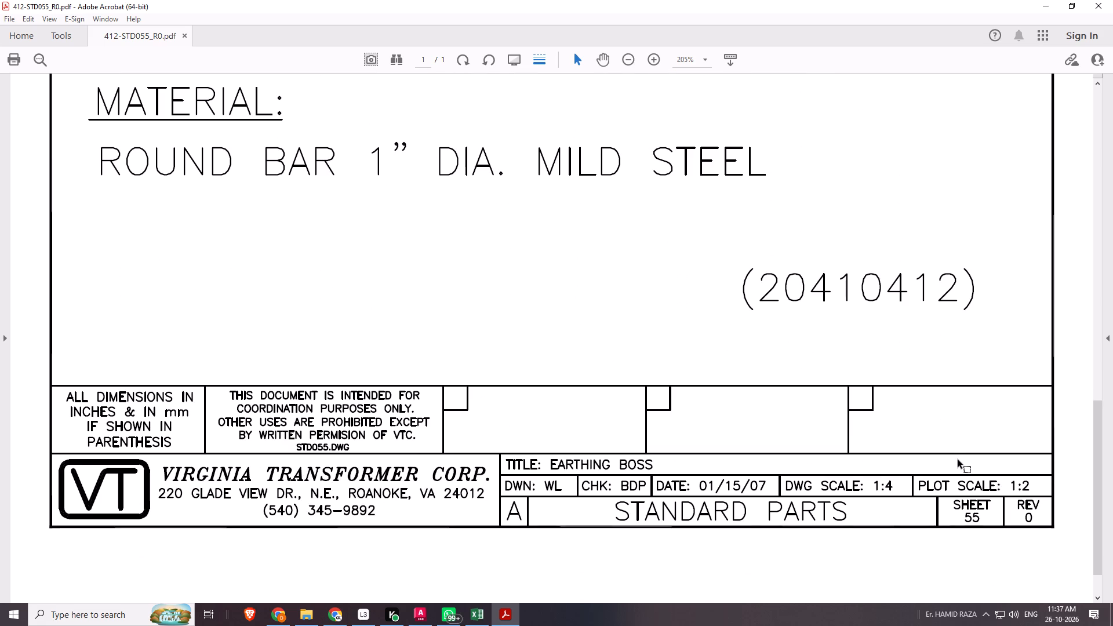
Return to the workbook, review the remaining standard drawing rows, and select the STD NO. cell for FLANGE FOR SPR VALVE MTG.
click(477, 620)
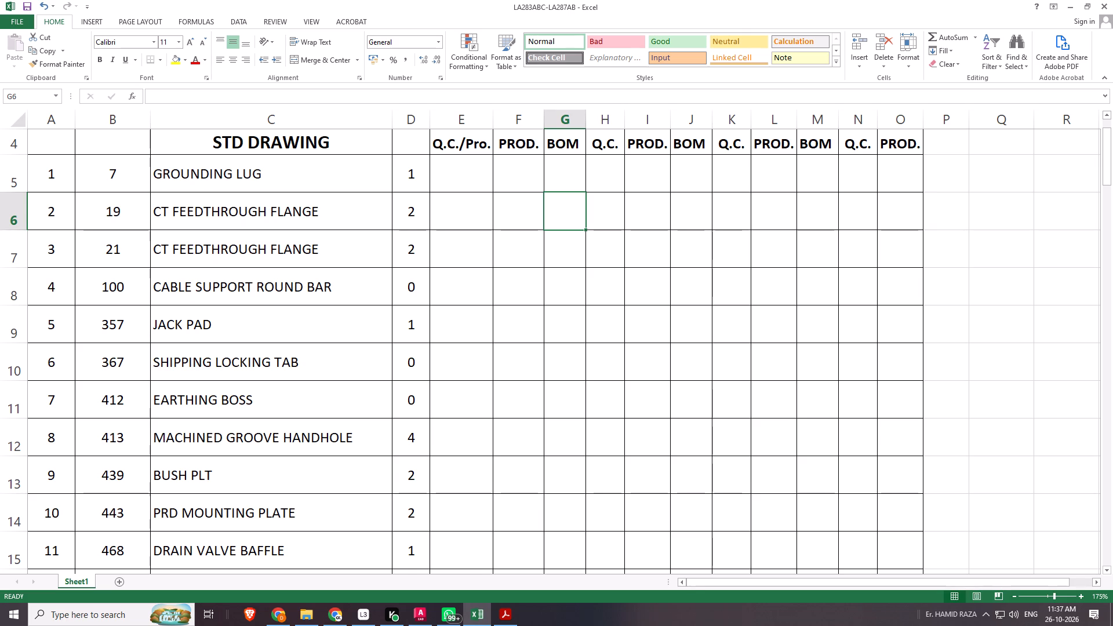
scroll(375, 435, down, 1)
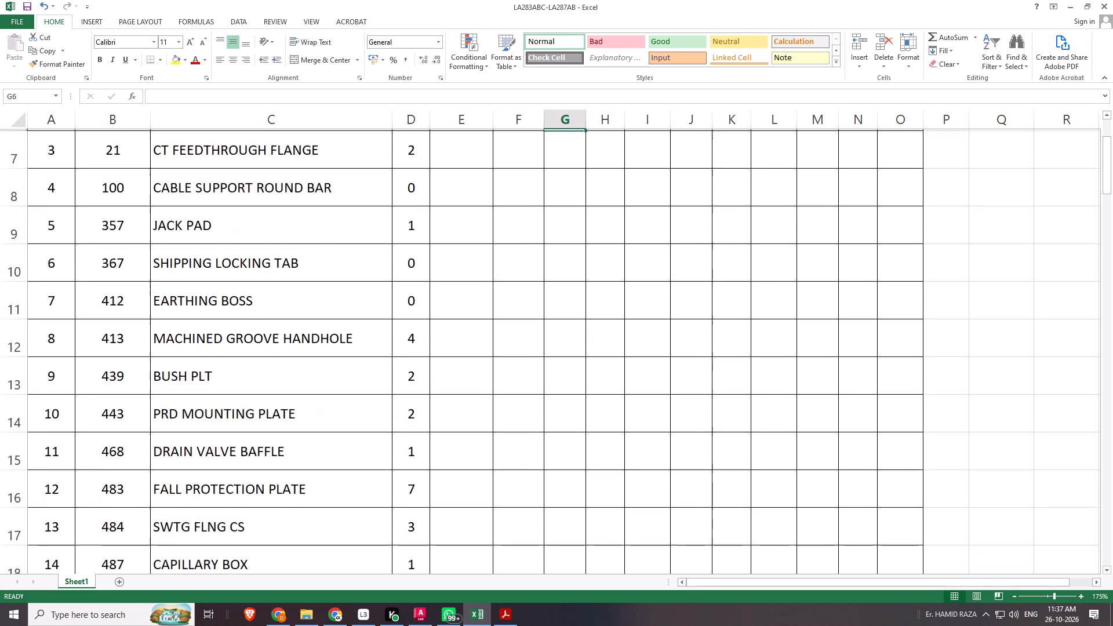
scroll(375, 435, down, 2)
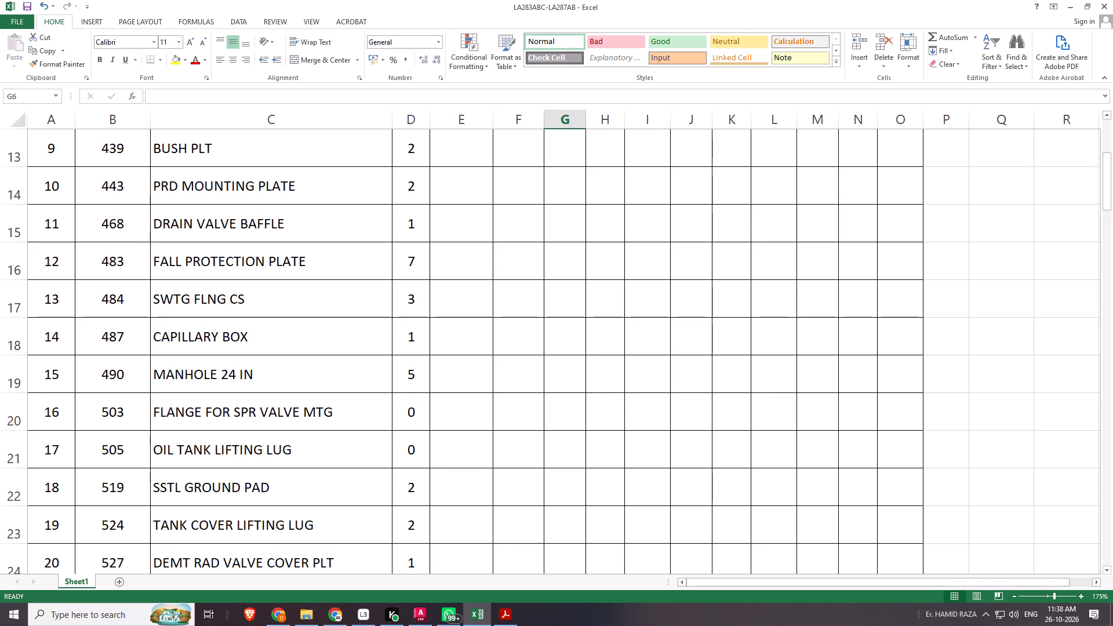
scroll(372, 441, down, 1)
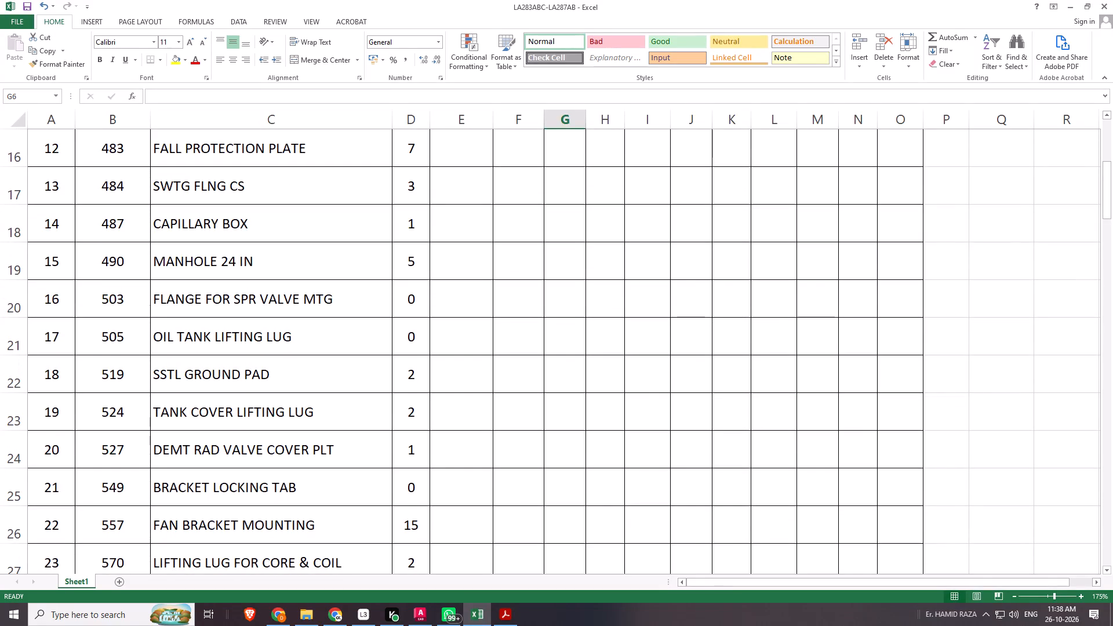
click(128, 299)
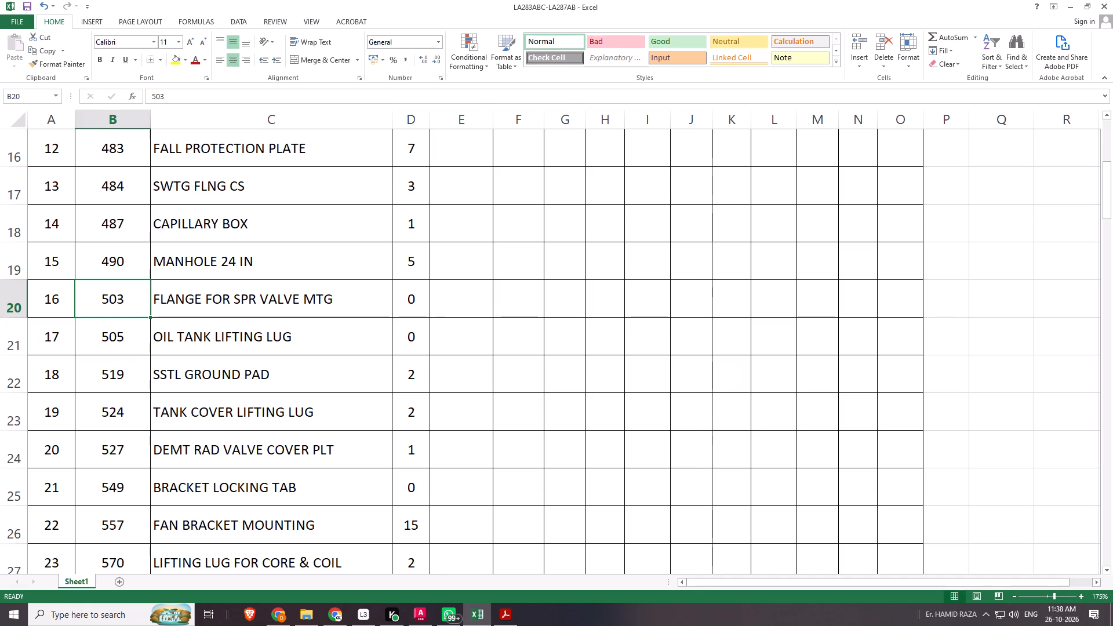
Open the BOM TKLA283A 2026-10-19T141154.096 workbook from the LA283A folder on drive B.
click(308, 615)
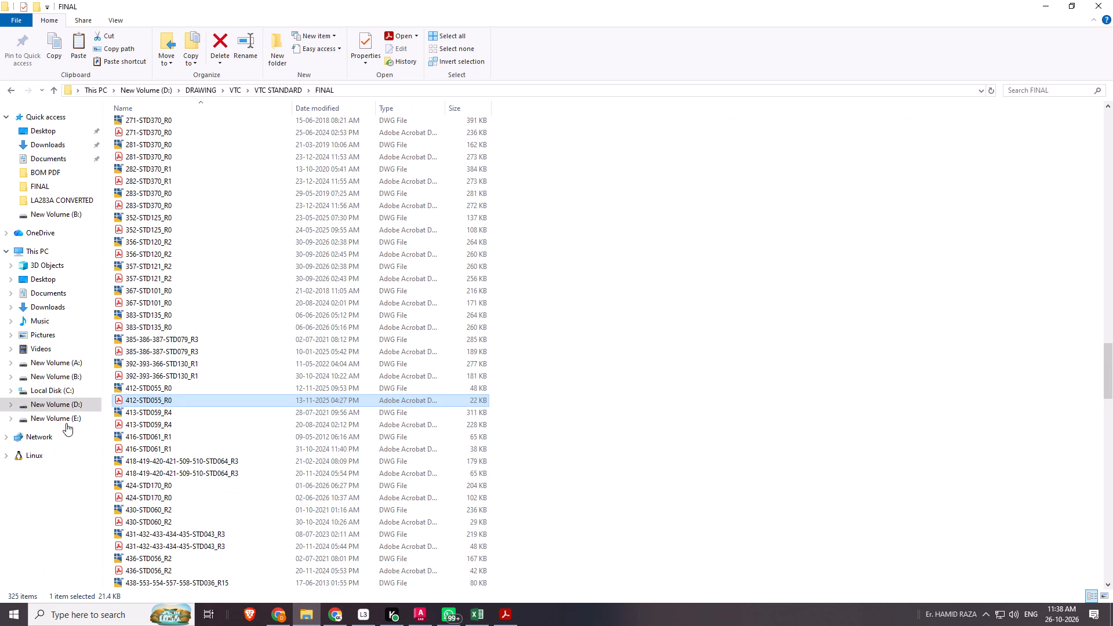
click(64, 403)
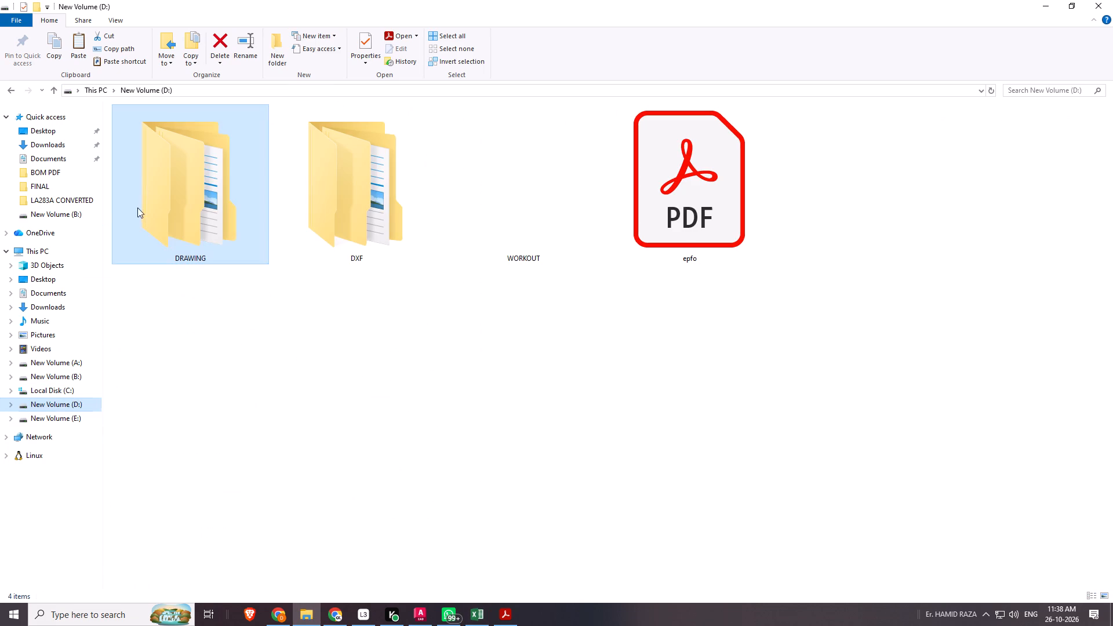
click(54, 376)
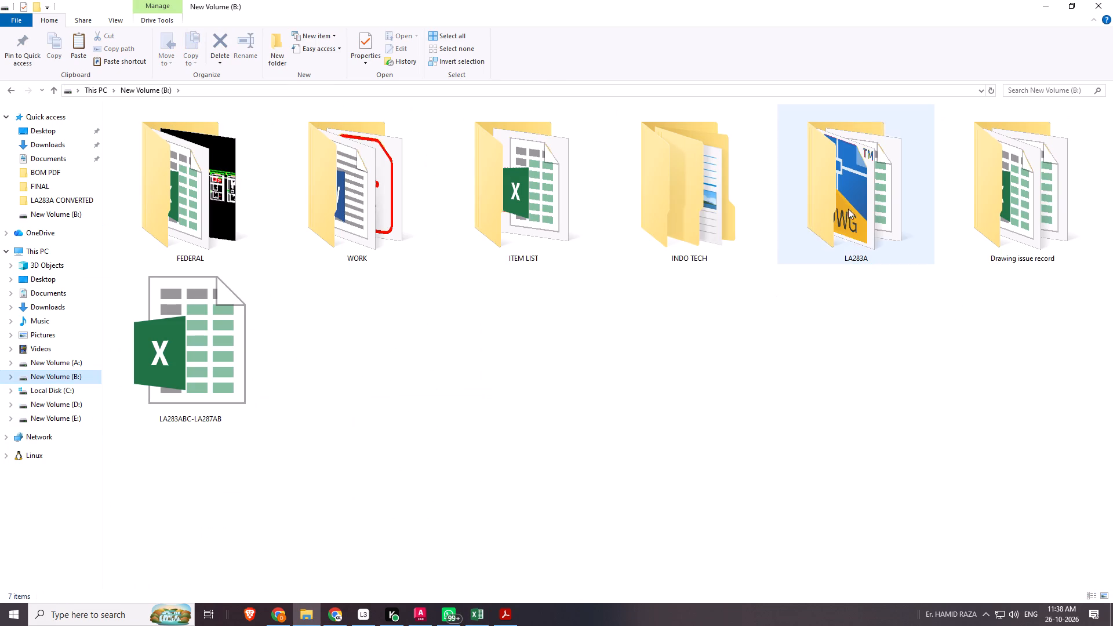
double_click(844, 205)
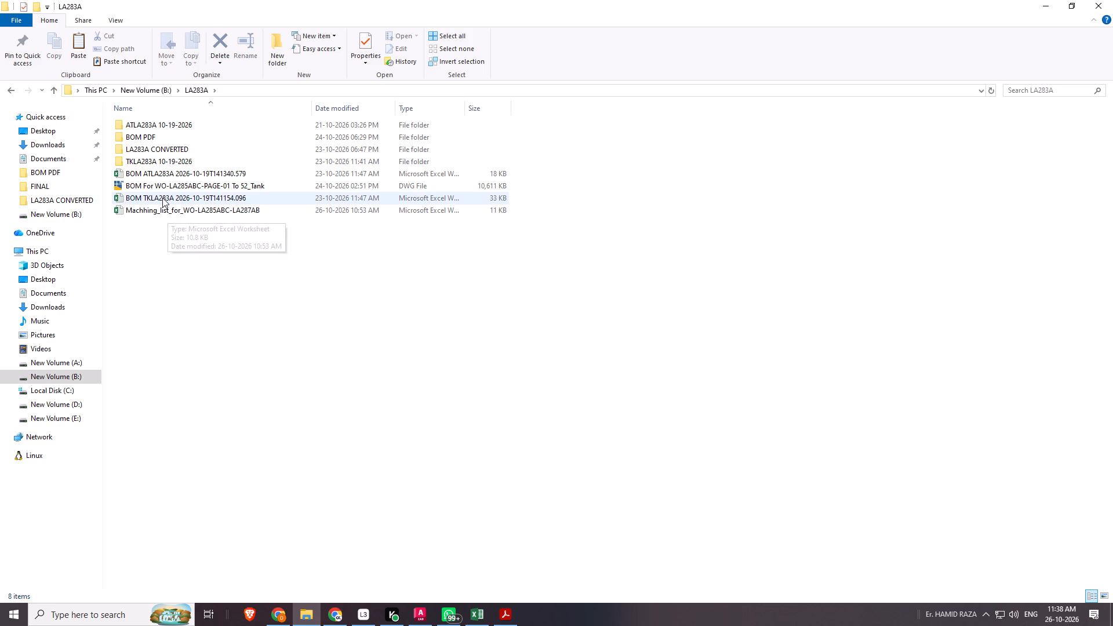
double_click(162, 198)
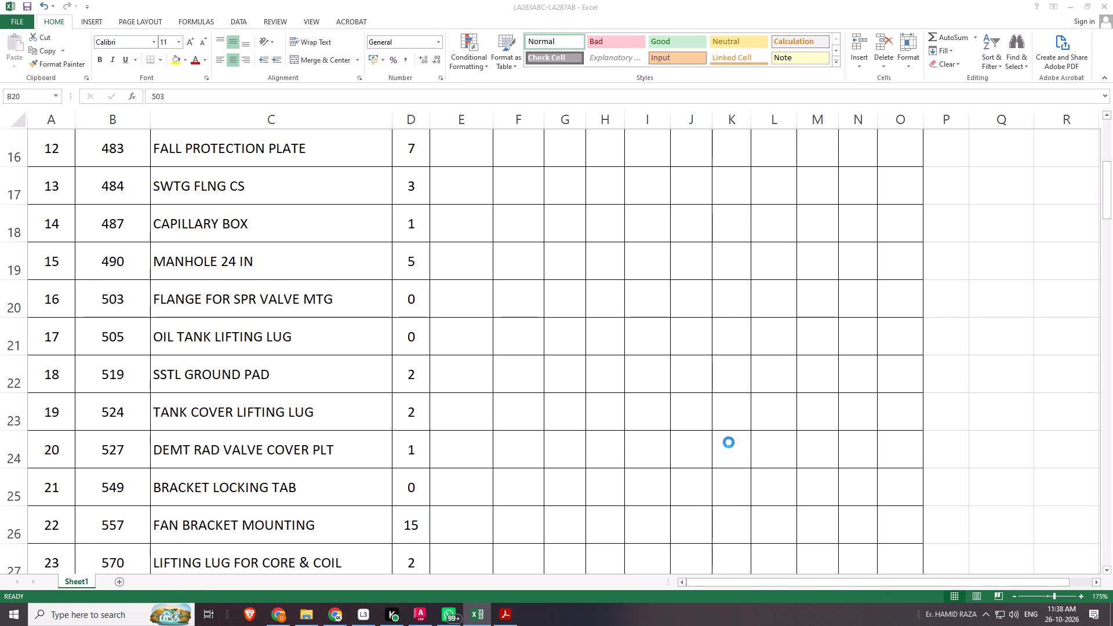
Examine the standard parts rows in the TKLA283A BOM, from item 484 through the lifting lug and fan bracket items.
scroll(730, 441, up, 11)
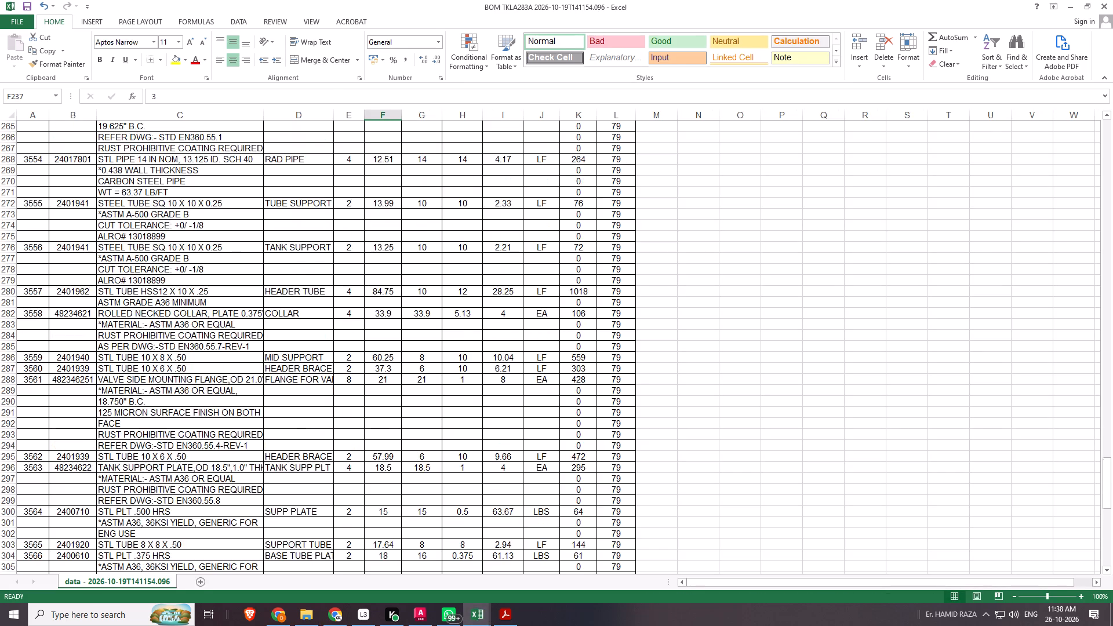
scroll(730, 441, up, 4)
scroll(730, 441, down, 20)
scroll(730, 441, down, 7)
scroll(581, 425, down, 1)
scroll(580, 424, up, 2)
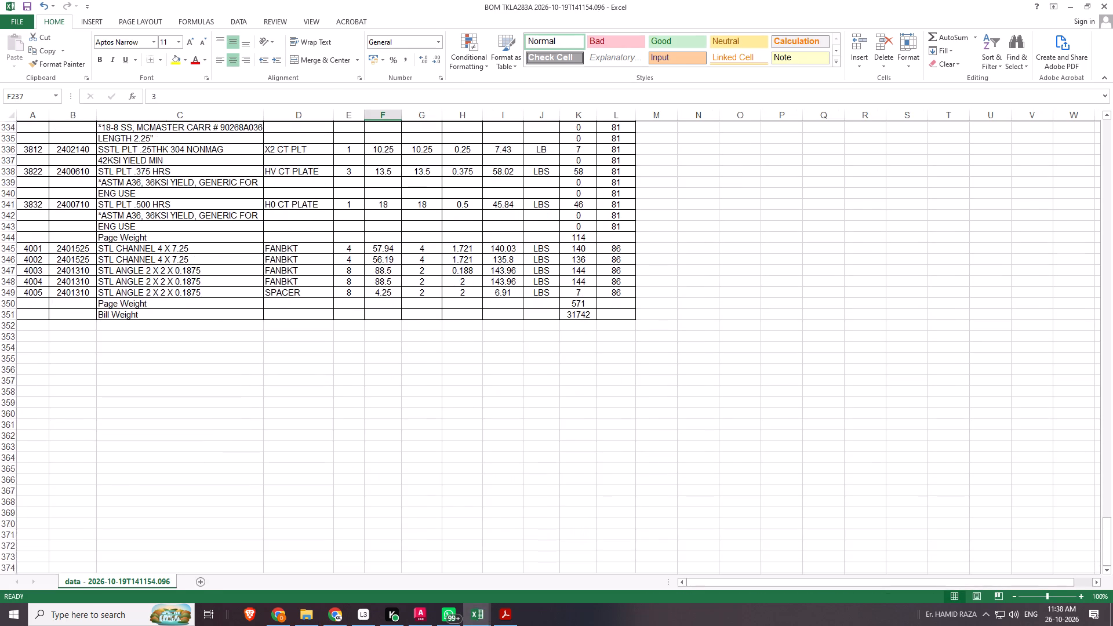
scroll(580, 424, up, 20)
scroll(580, 424, up, 20)
scroll(580, 424, up, 3)
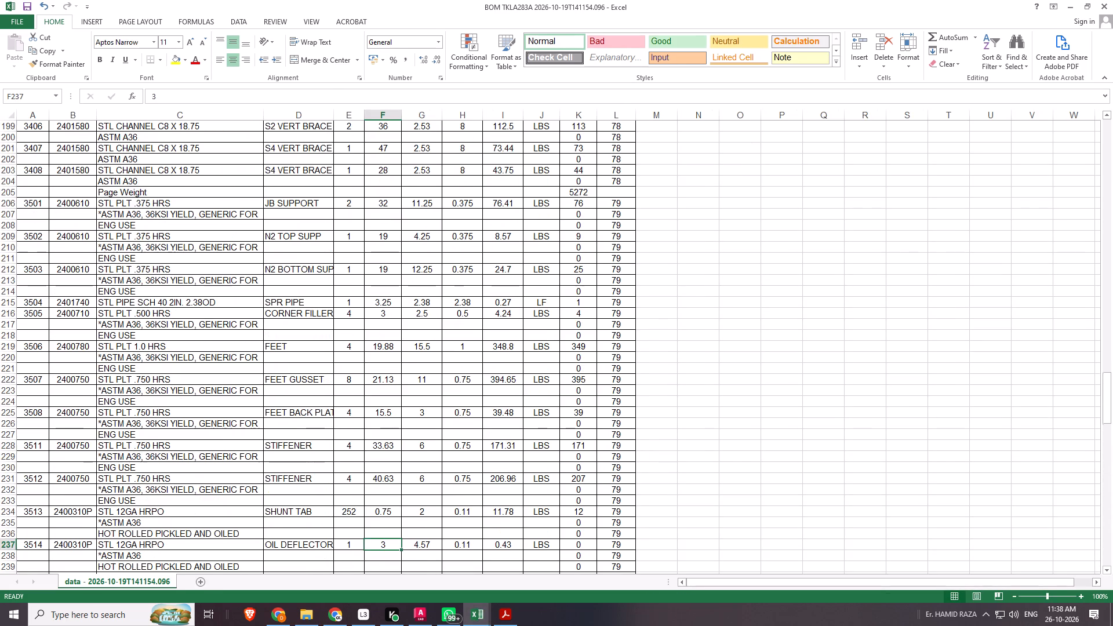
scroll(580, 423, up, 12)
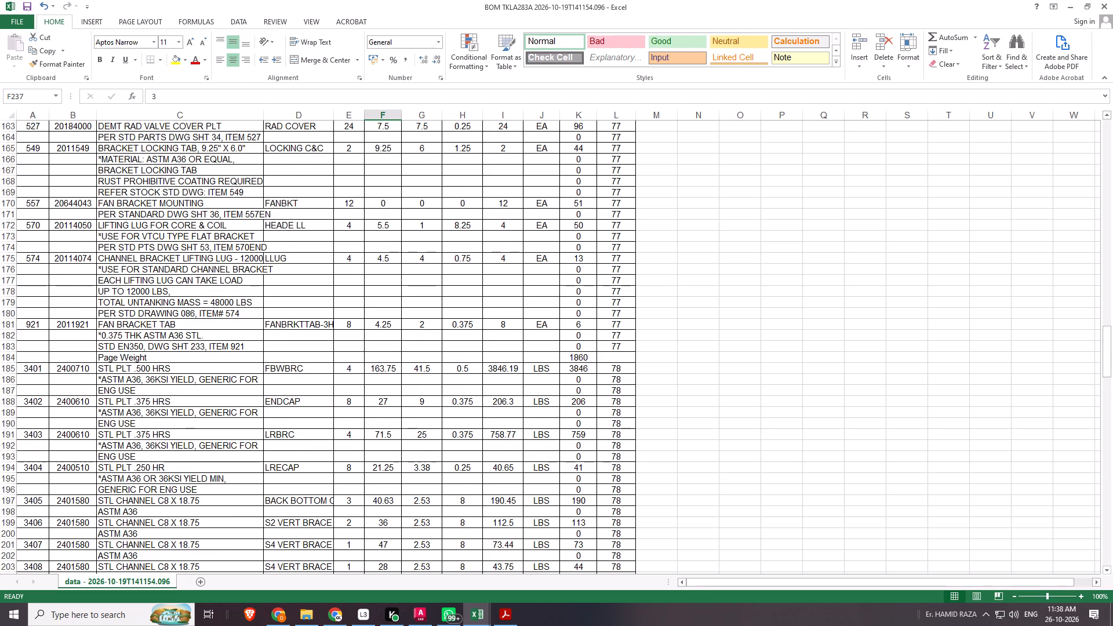
scroll(579, 421, up, 3)
scroll(456, 379, up, 5)
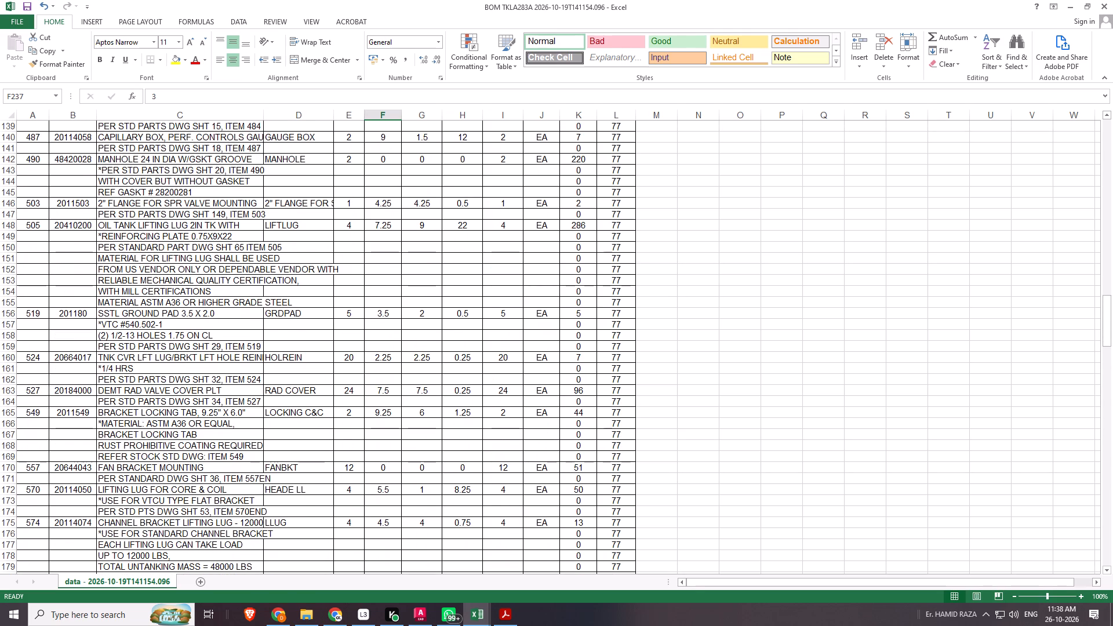
scroll(189, 323, up, 1)
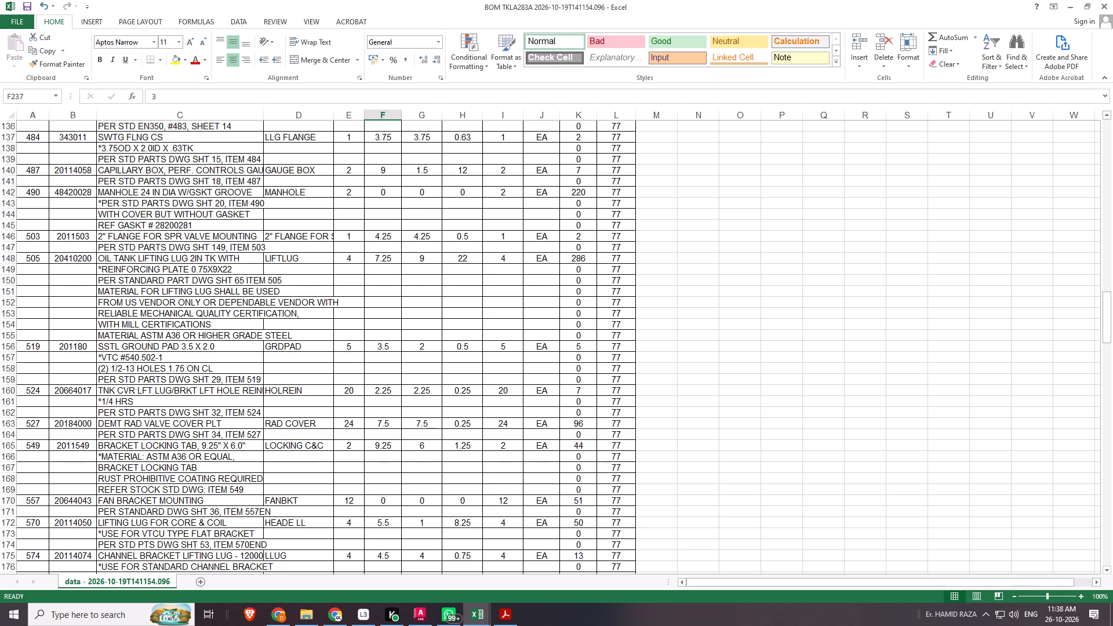
Return to the LA283ABC-LA287AB workbook and review the drawing rows from FLANGE FOR SPR VALVE MTG down through the 76.00 LV PARTIAL ATC row.
click(485, 618)
click(427, 567)
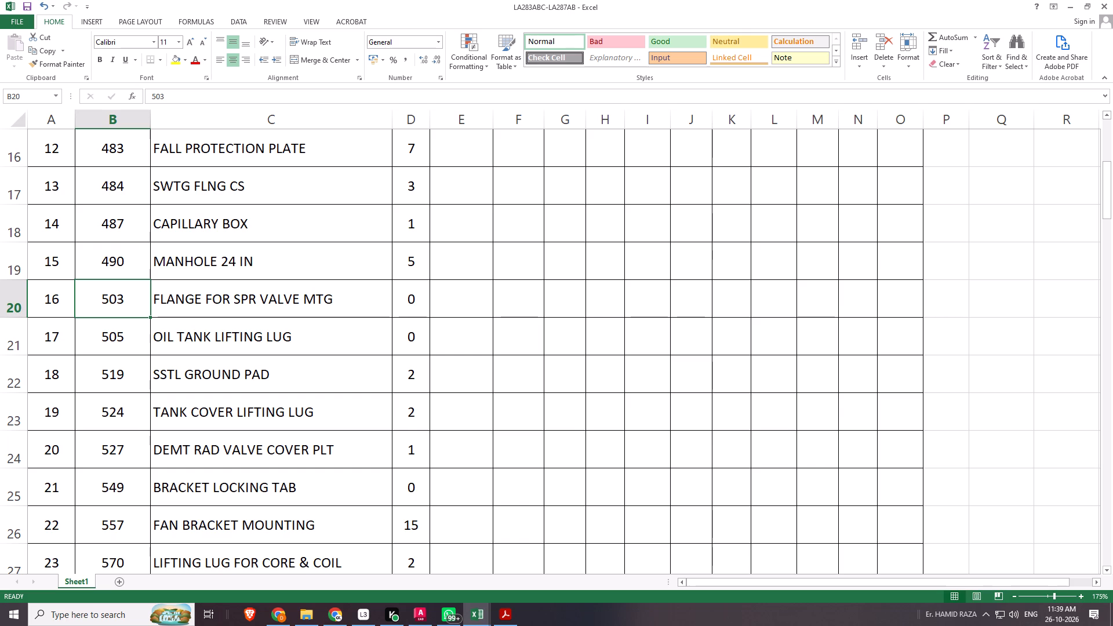
scroll(395, 574, down, 2)
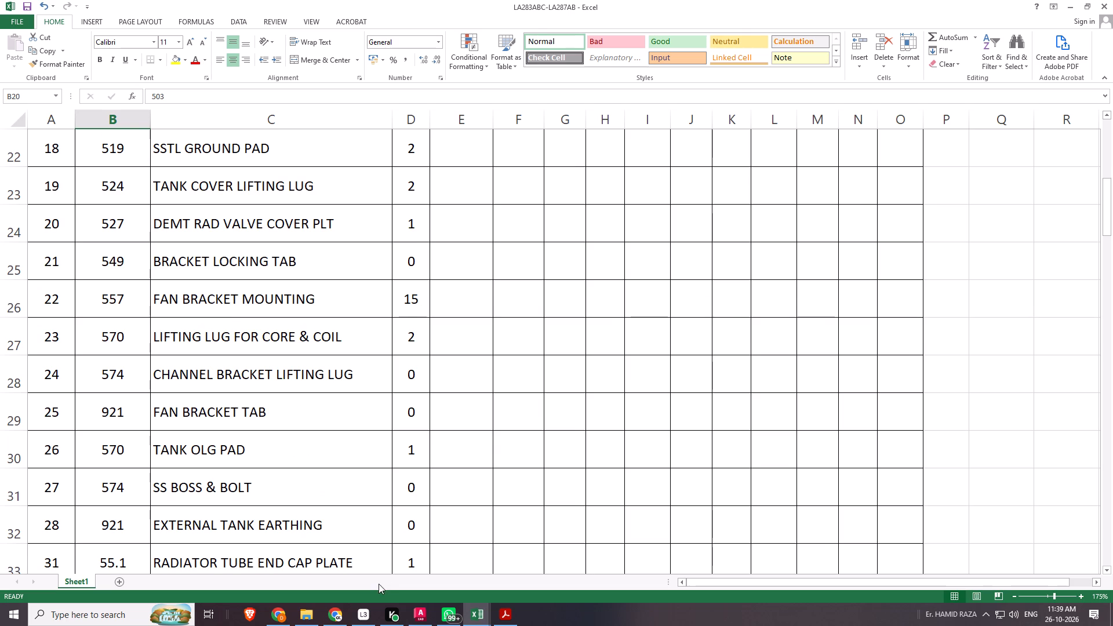
scroll(365, 577, down, 1)
scroll(296, 508, down, 1)
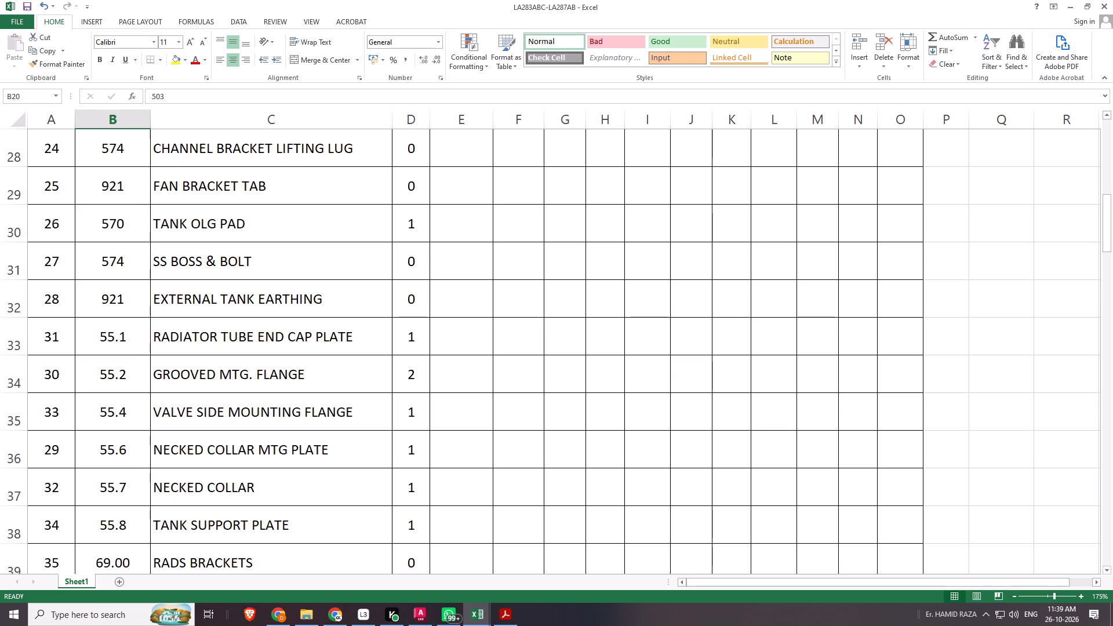
scroll(267, 427, down, 1)
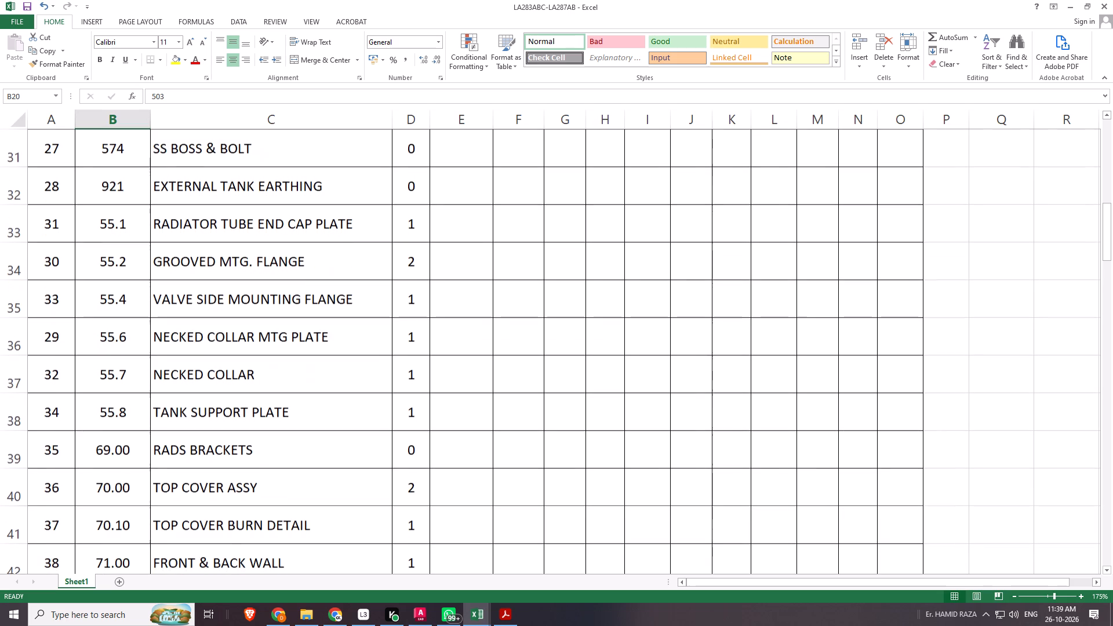
scroll(267, 427, down, 3)
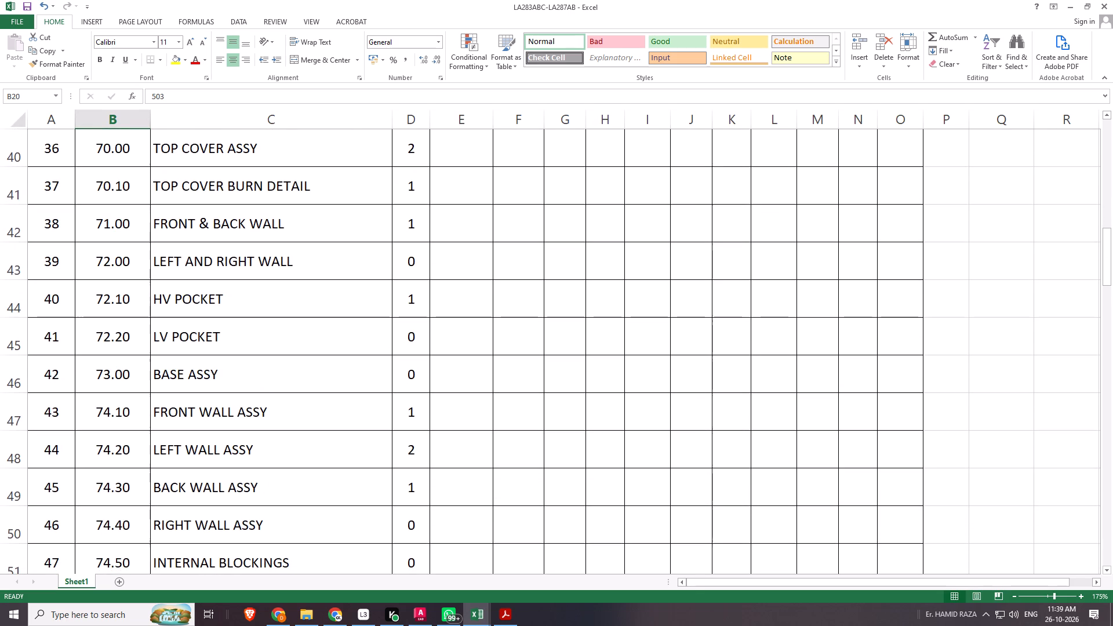
scroll(268, 427, down, 2)
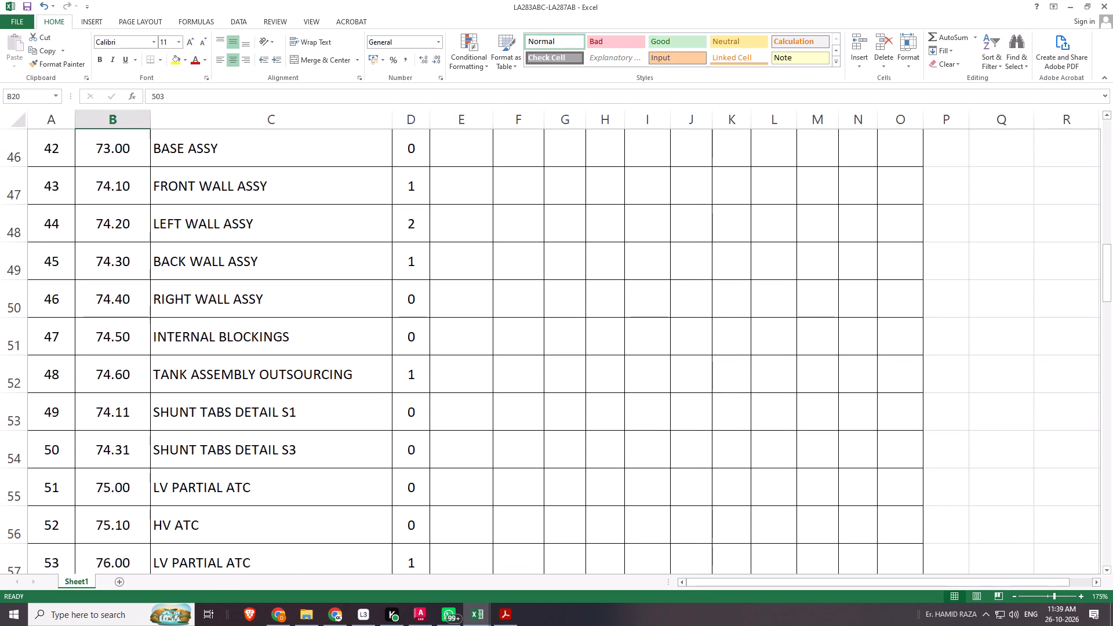
scroll(242, 416, up, 2)
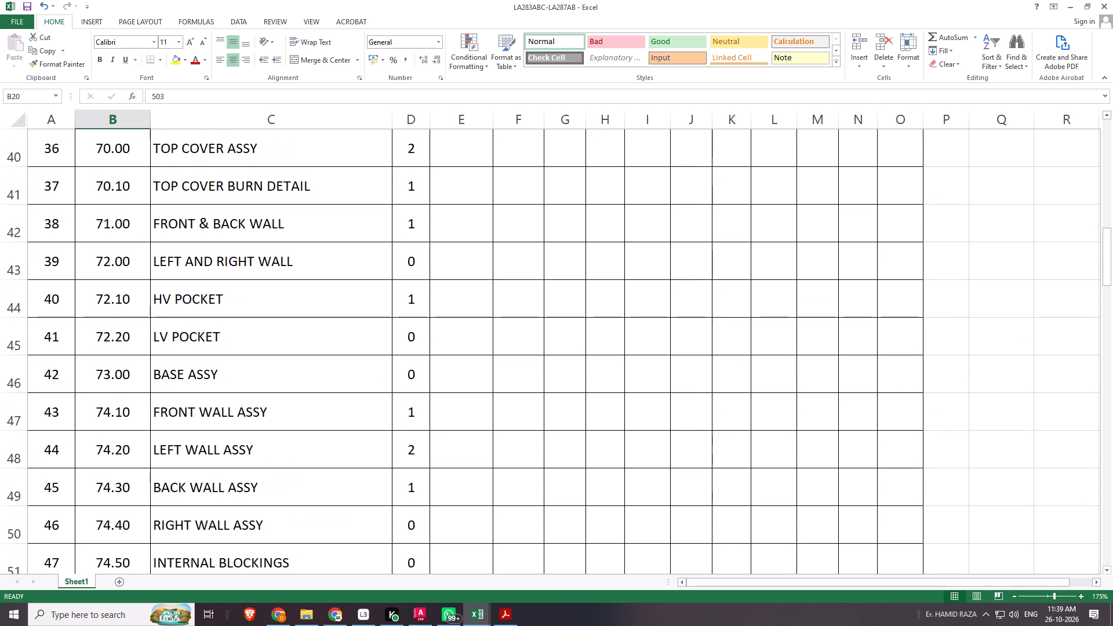
scroll(255, 395, up, 3)
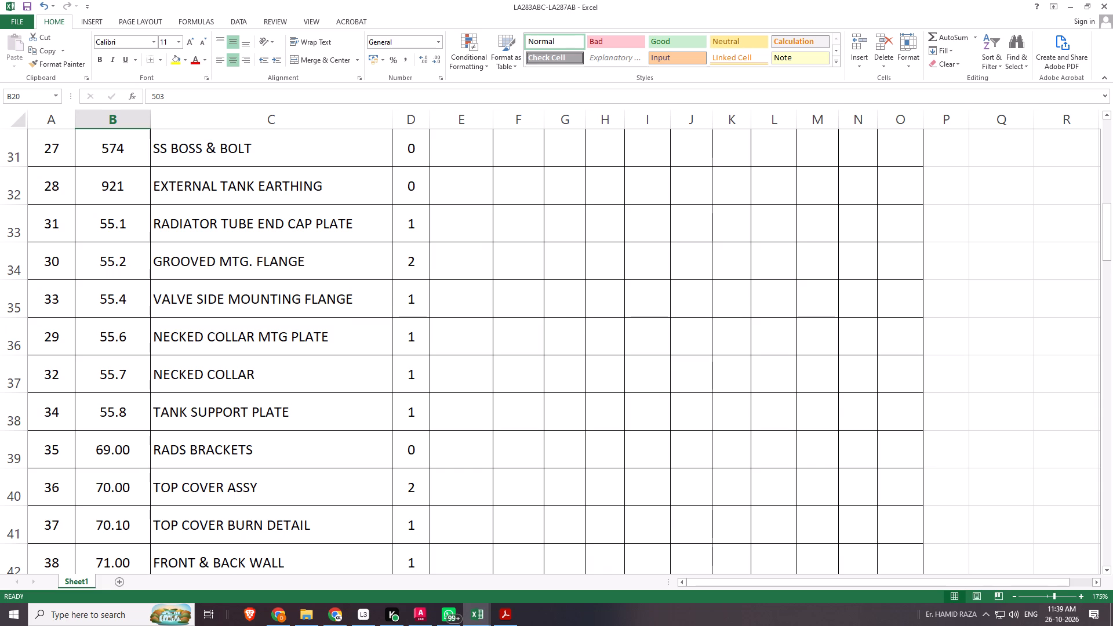
Set the column D value to 0 for TOP COVER ASSY, TOP COVER BURN DETAIL, FRONT & BACK WALL and HV POCKET.
click(420, 489)
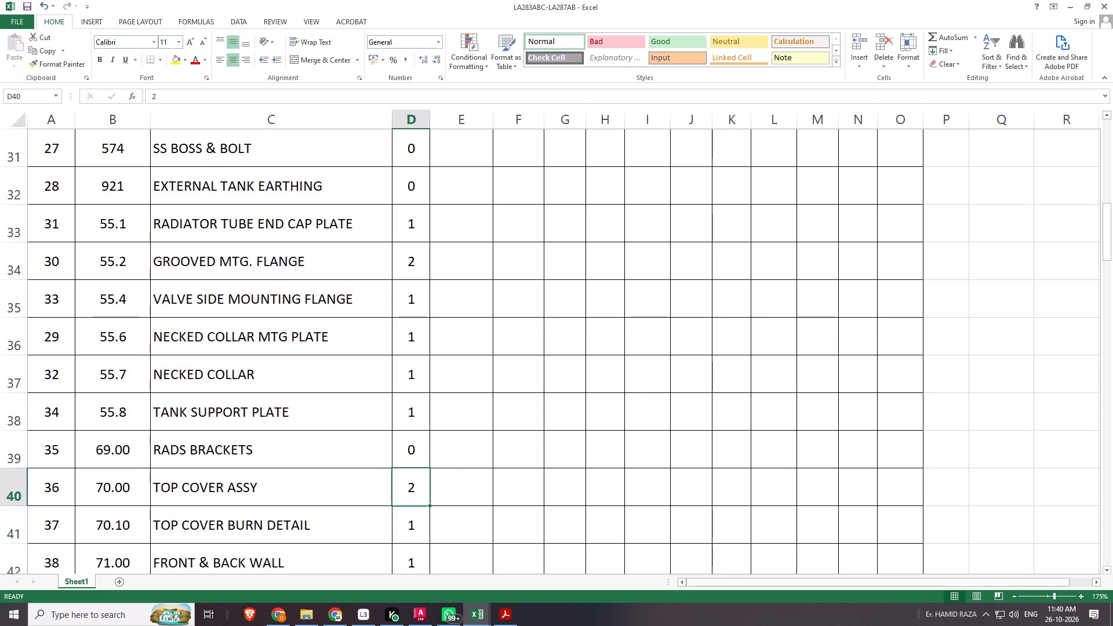
key(0)
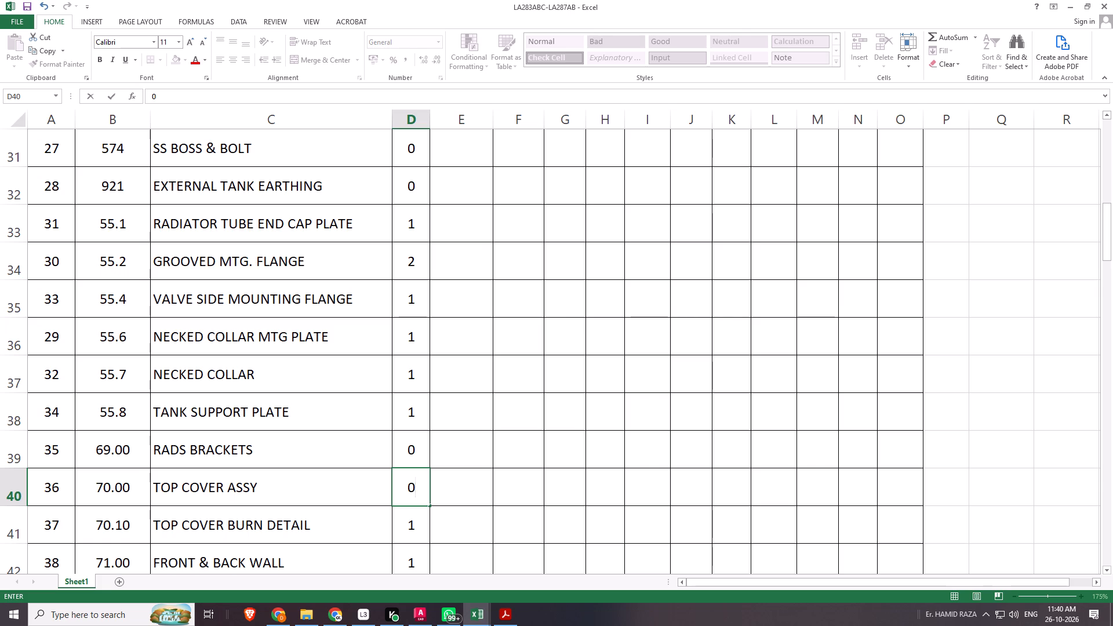
click(419, 521)
key(0)
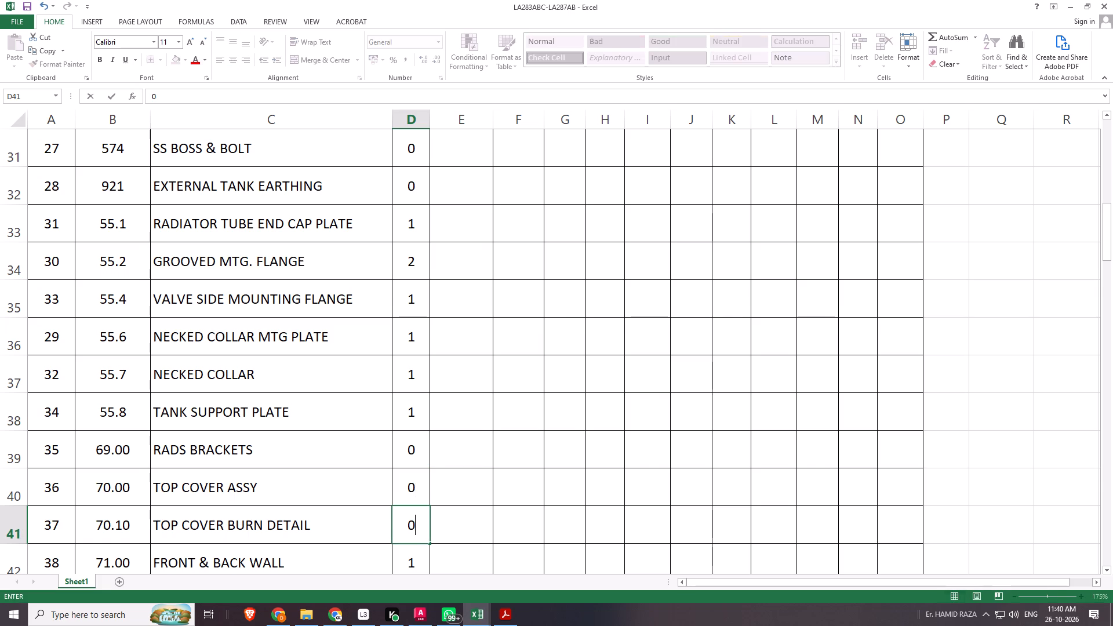
scroll(369, 505, down, 1)
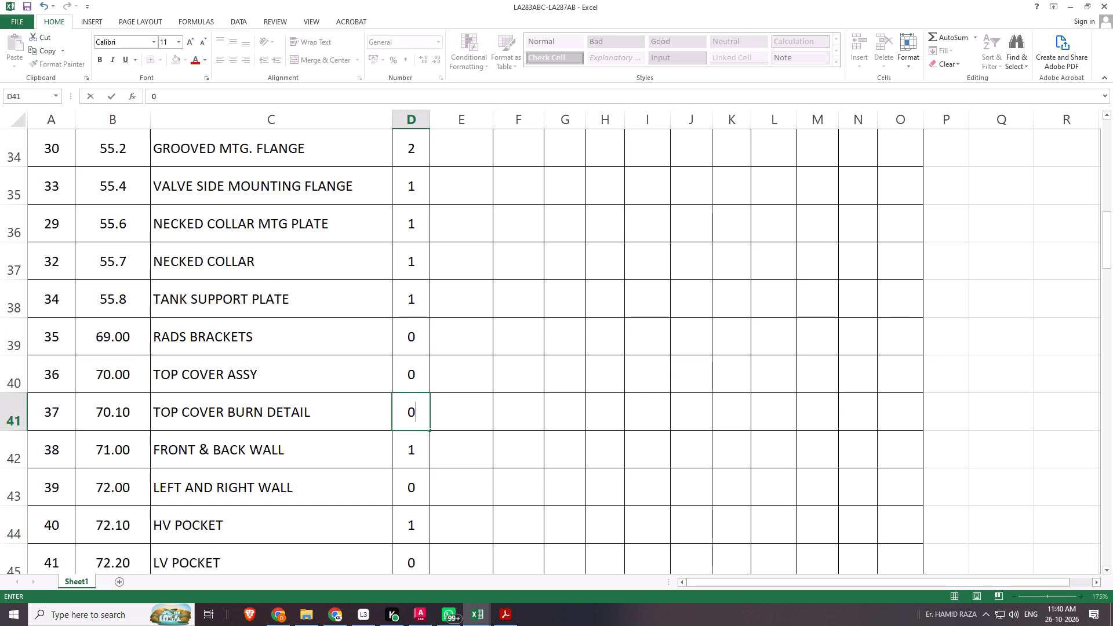
click(409, 448)
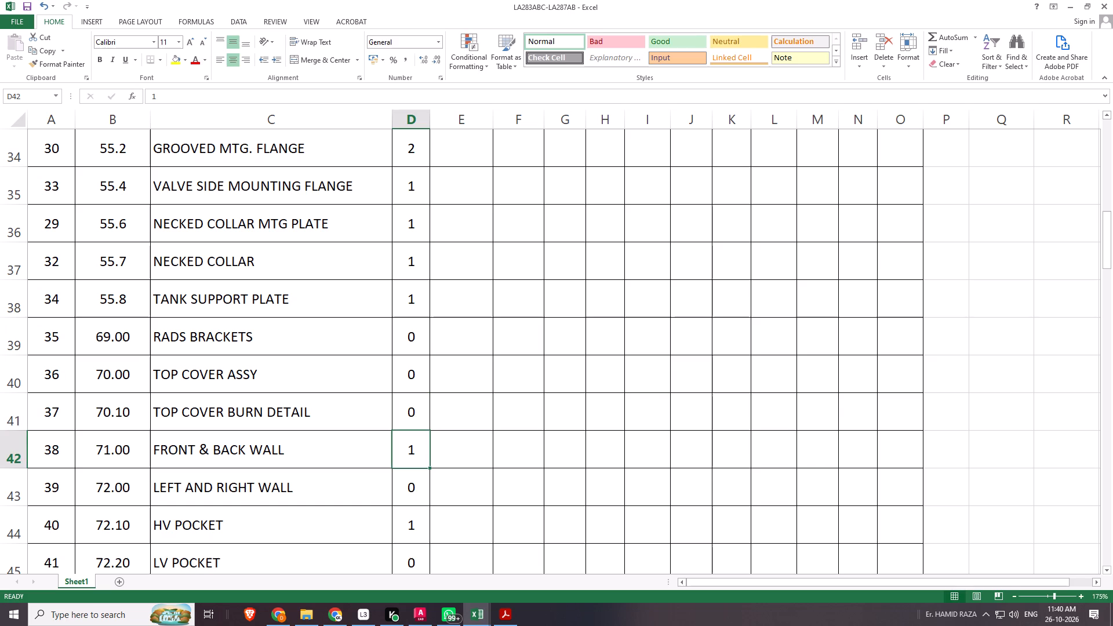
key(0)
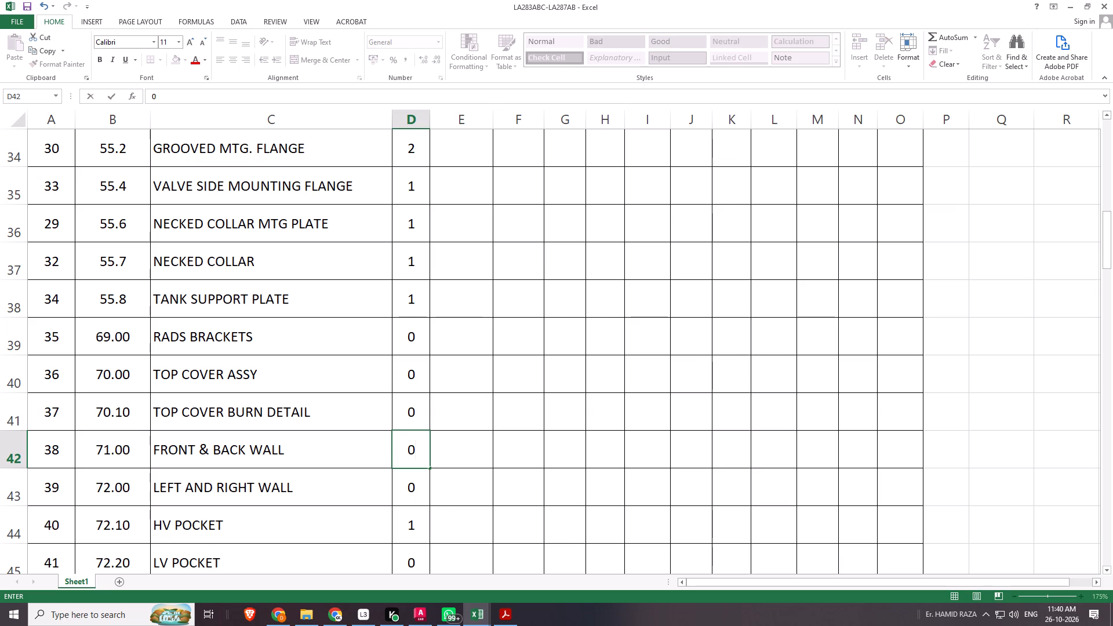
click(414, 488)
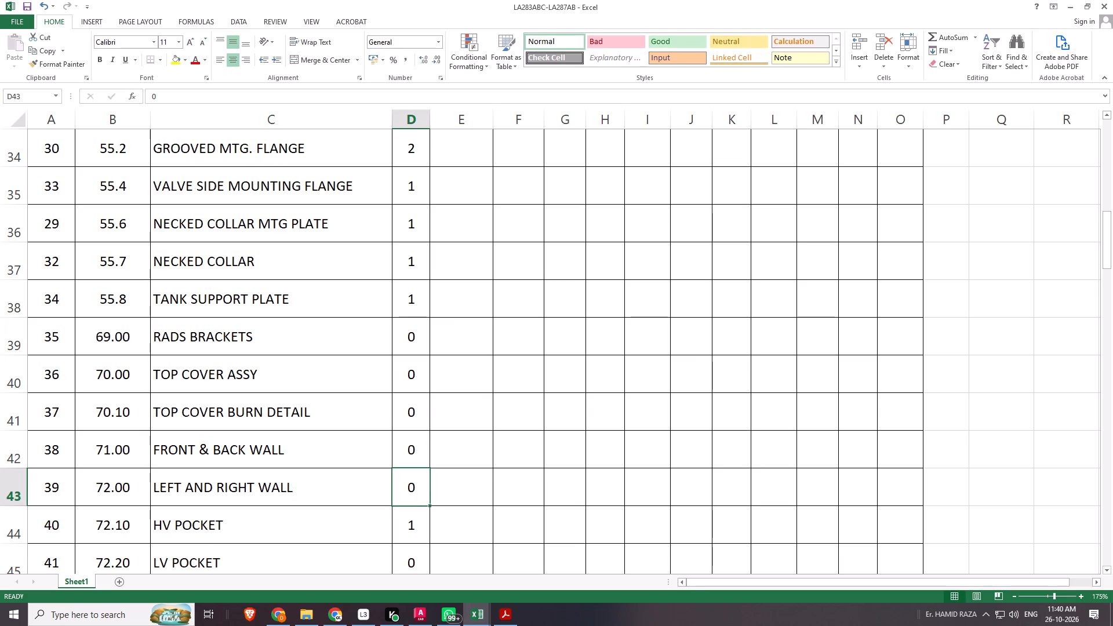
click(414, 522)
key(0)
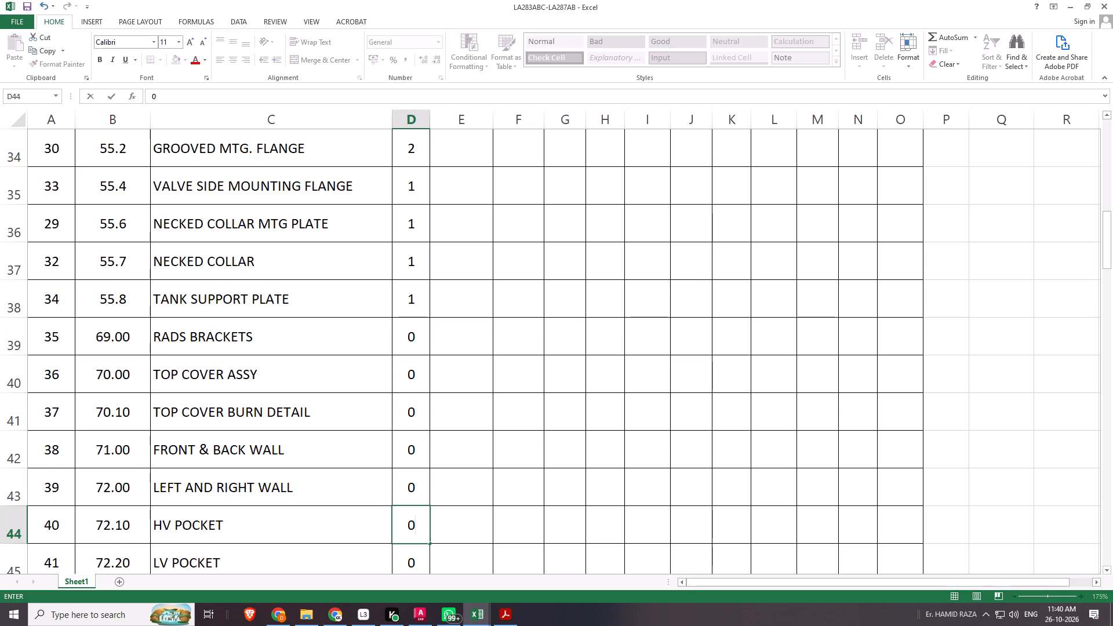
Insert a row above FRONT WALL ASSY with drawing number 74.0, description EXTERNAL ASSEMBLY and column D value 0.
scroll(500, 397, down, 2)
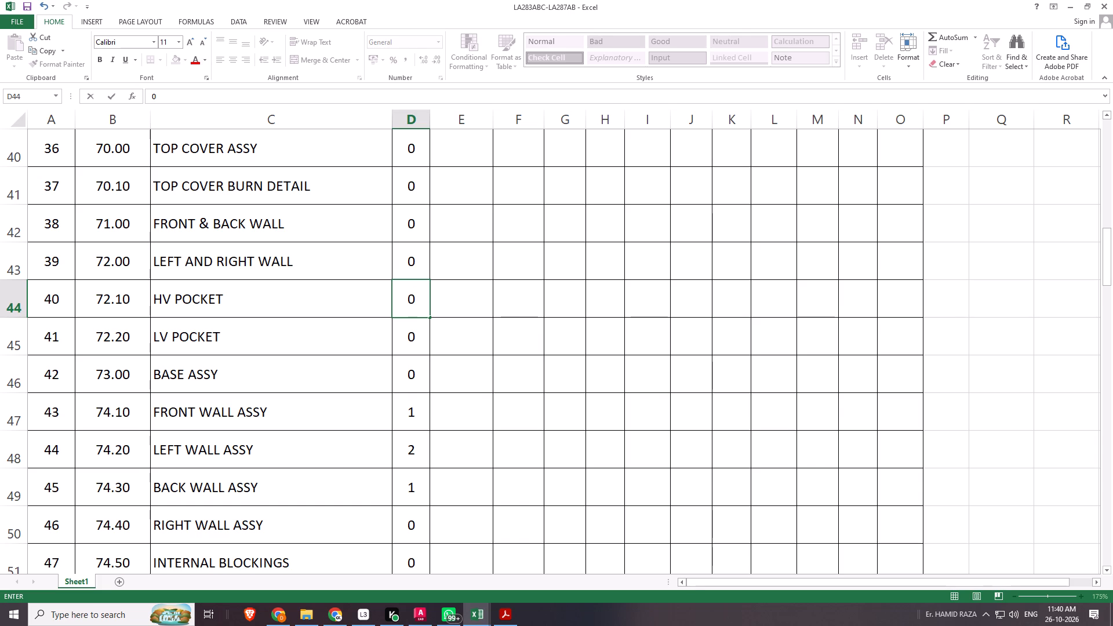
click(5, 417)
right_click(5, 417)
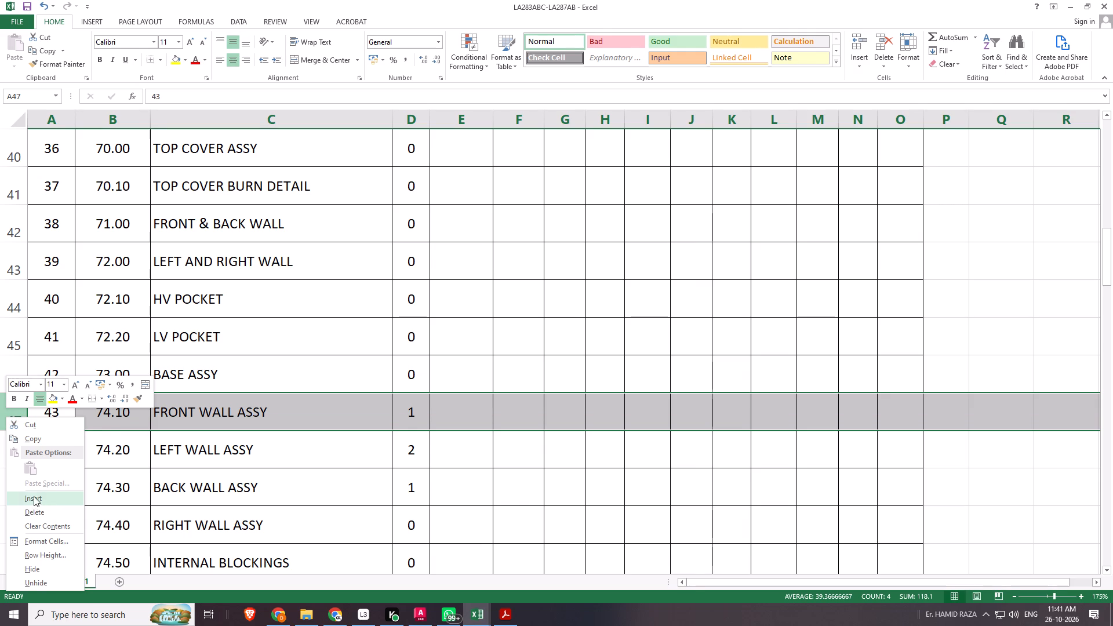
click(34, 496)
click(99, 416)
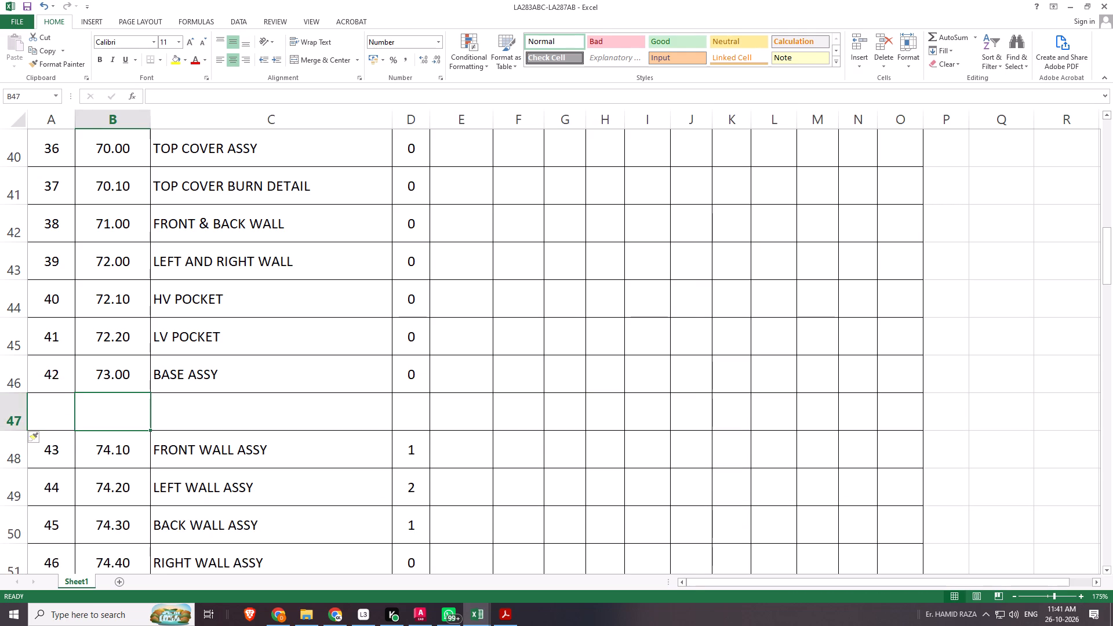
text(74.0)
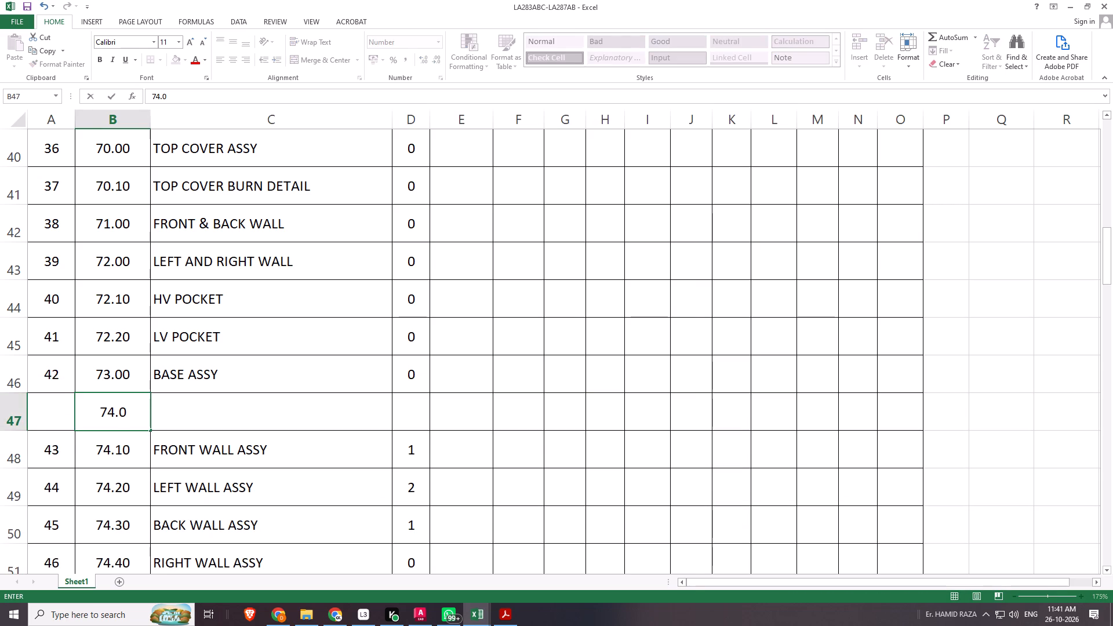
click(214, 420)
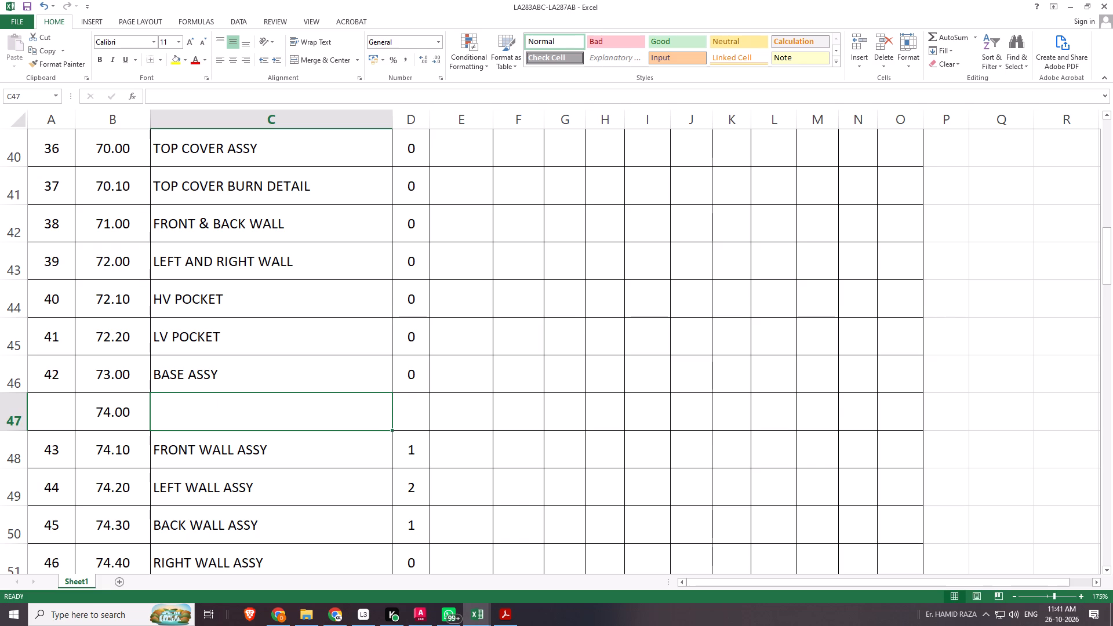
text(EXTERNAL ASSEMBLY)
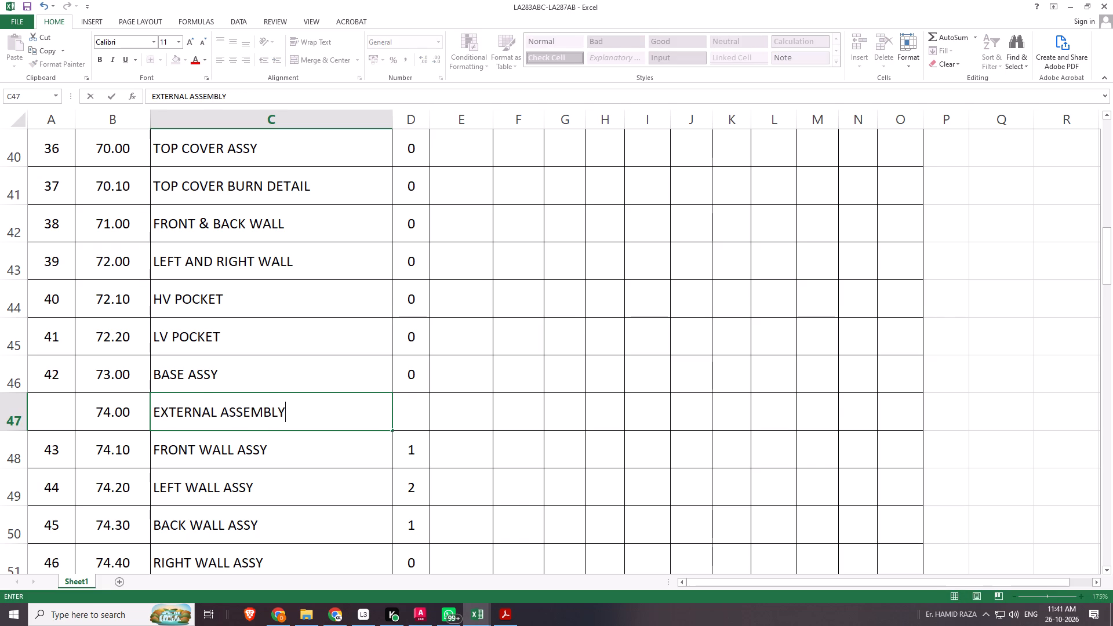
click(413, 410)
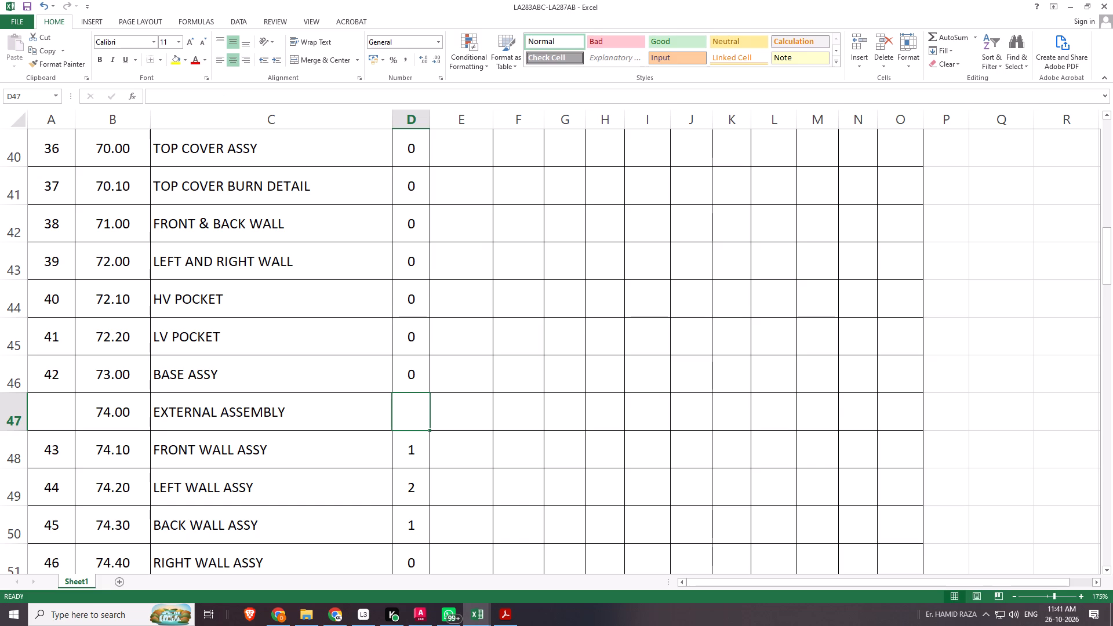
key(0)
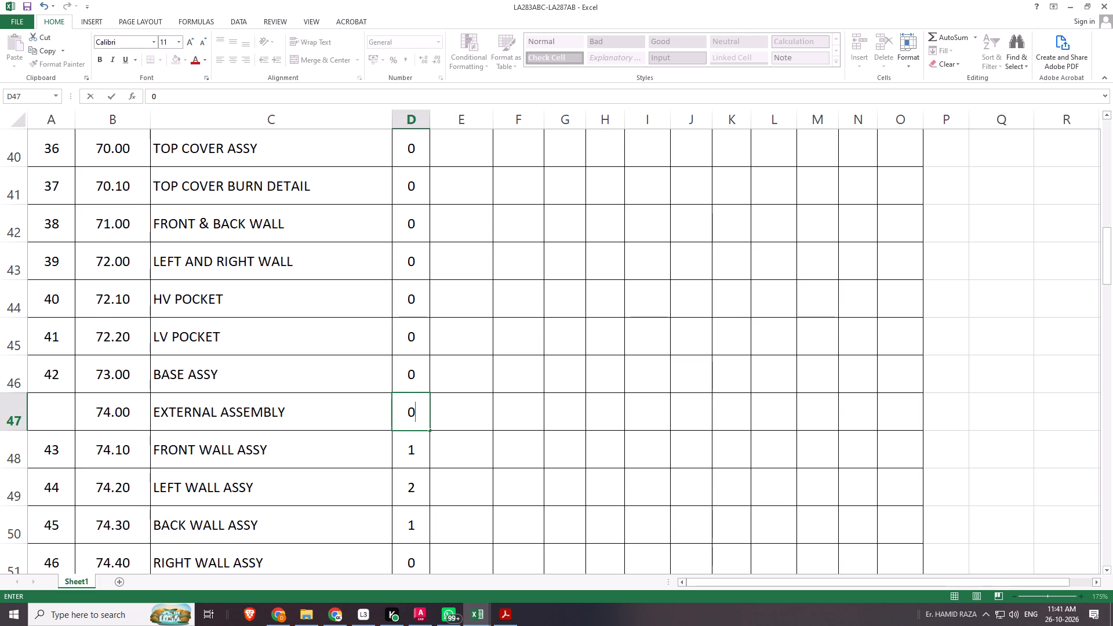
Set the column D value to 0 for FRONT WALL ASSY, LEFT WALL ASSY, BACK WALL ASSY and TANK ASSEMBLY OUTSOURCING.
click(409, 451)
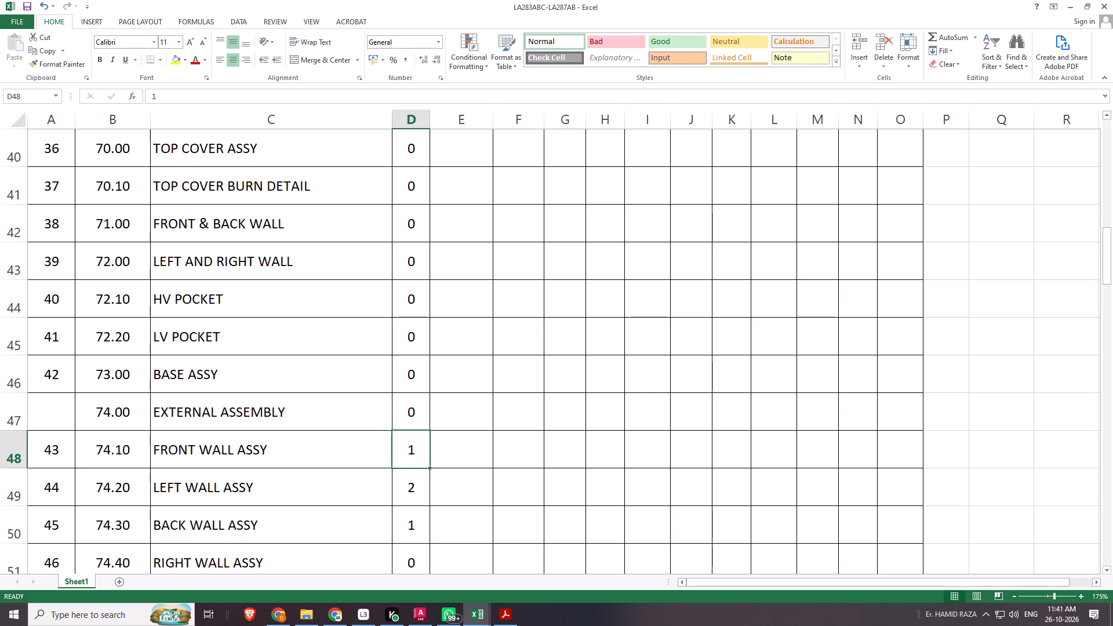
key(0)
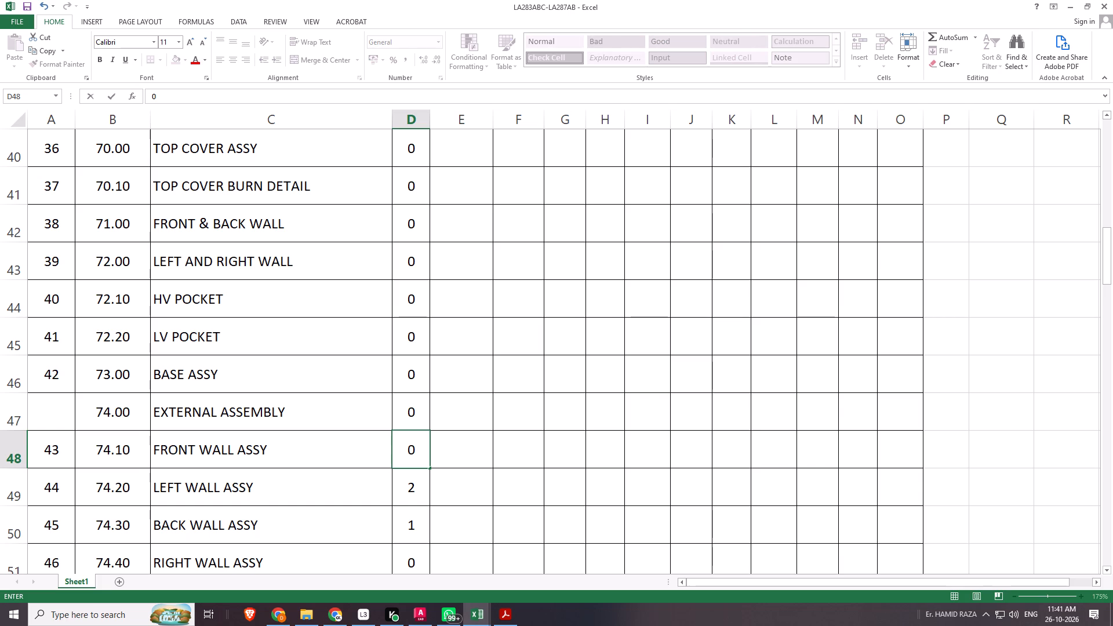
key(Down)
key(0)
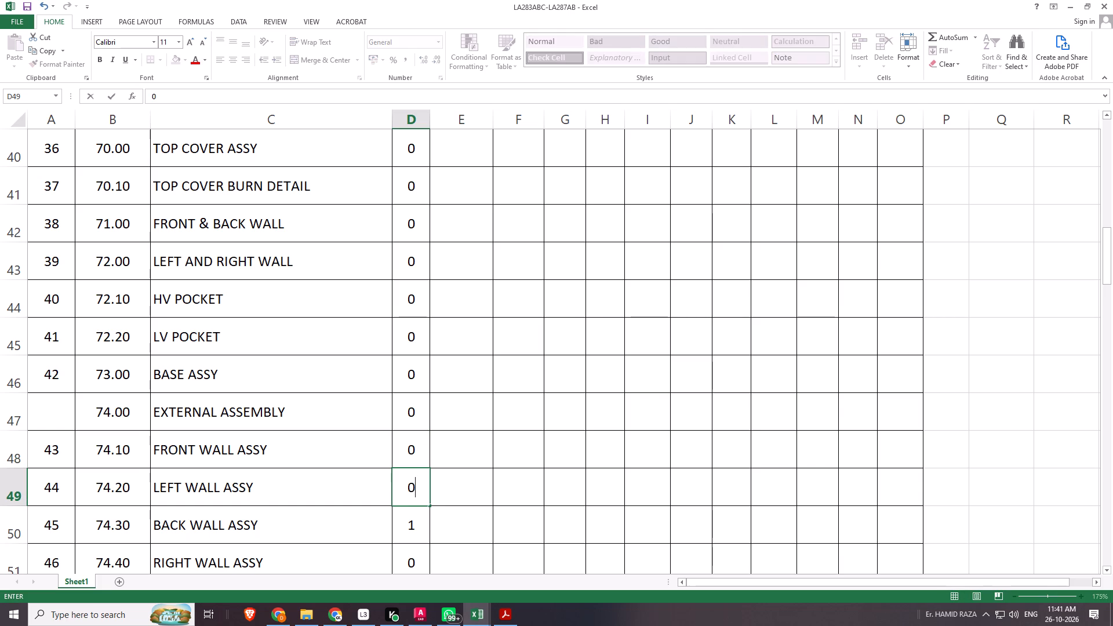
click(416, 529)
key(0)
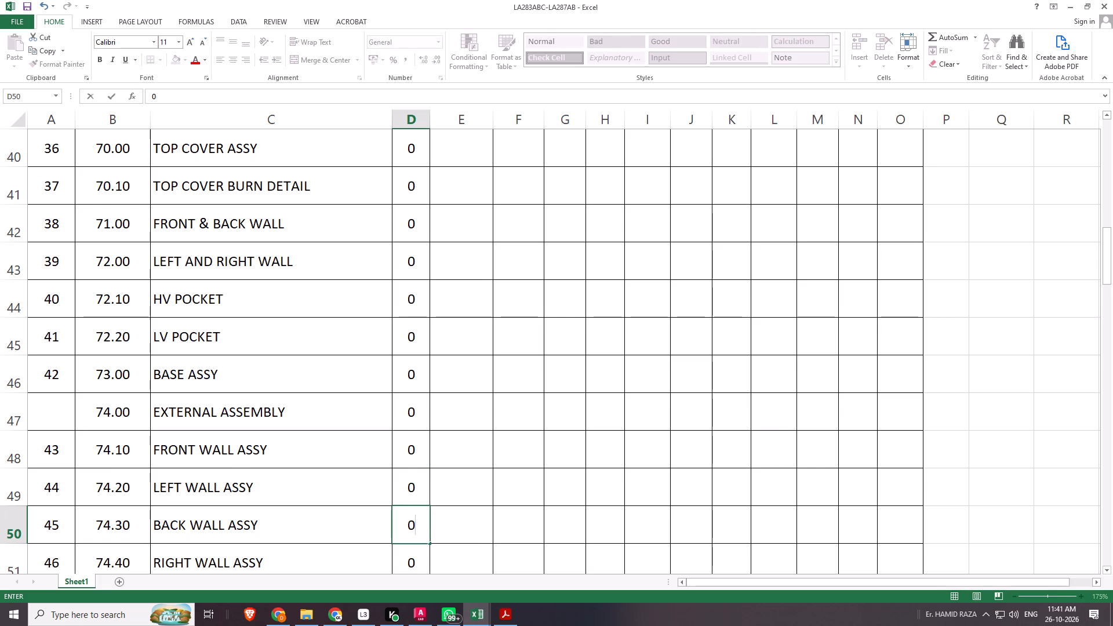
scroll(394, 504, down, 1)
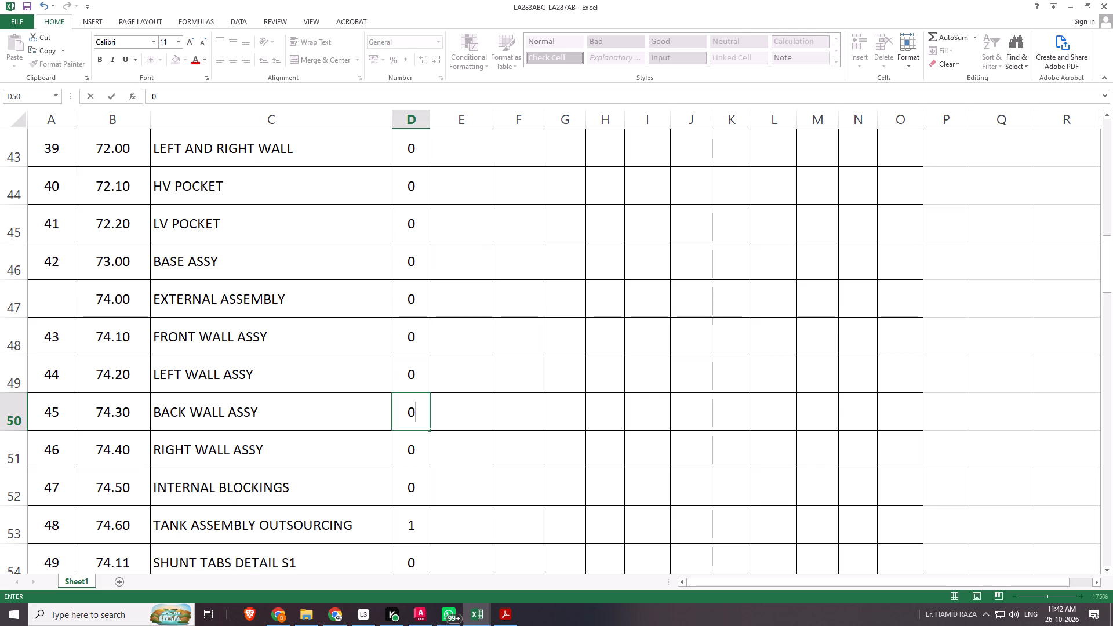
click(421, 523)
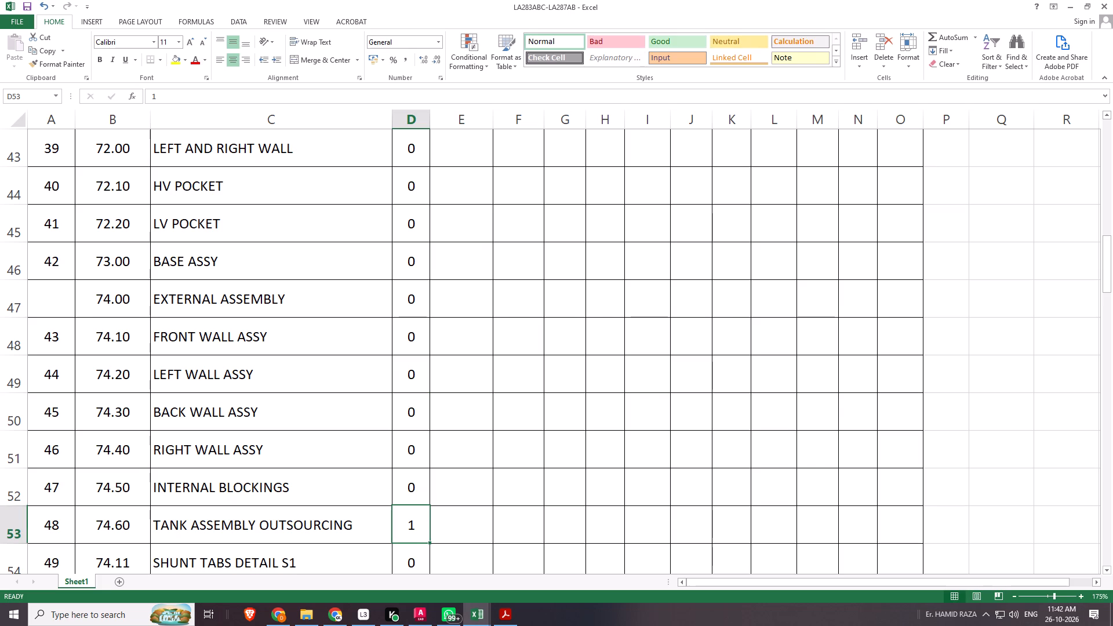
key(0)
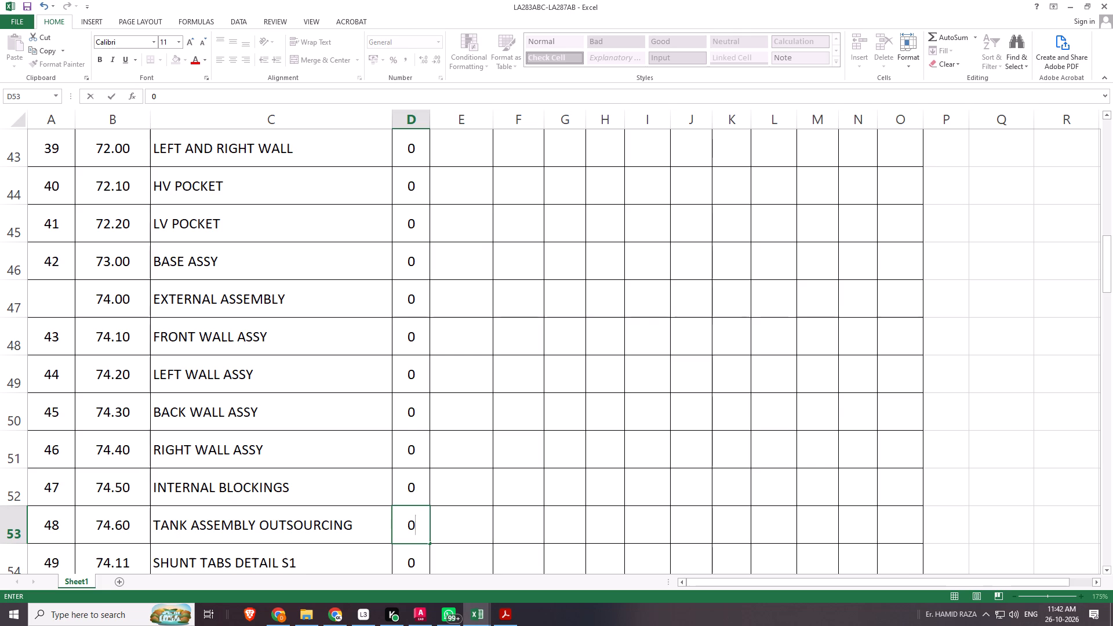
Set the column D value to 0 for the 76.00 LV PARTIAL ATC and 76.20 PARTIAL ATC PARTS rows.
scroll(364, 423, down, 1)
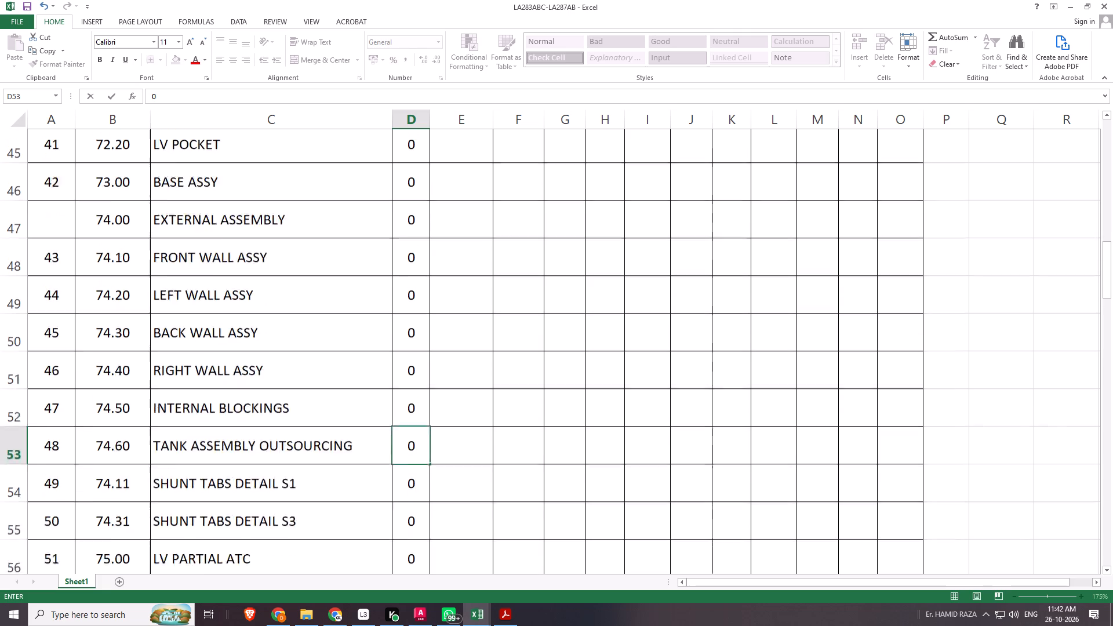
scroll(423, 421, down, 1)
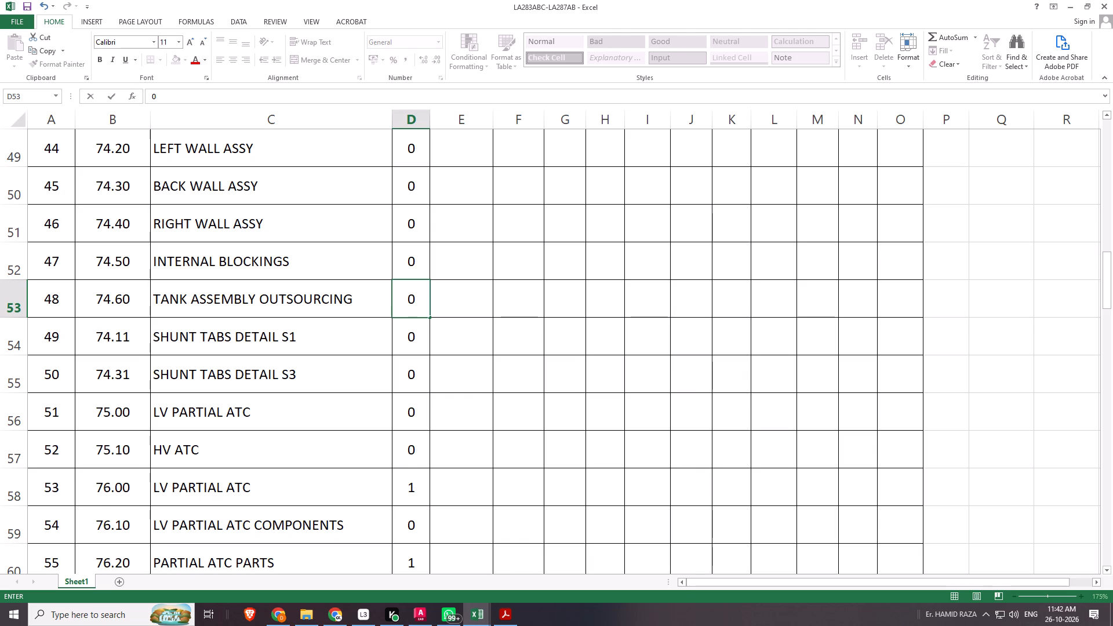
click(418, 488)
key(0)
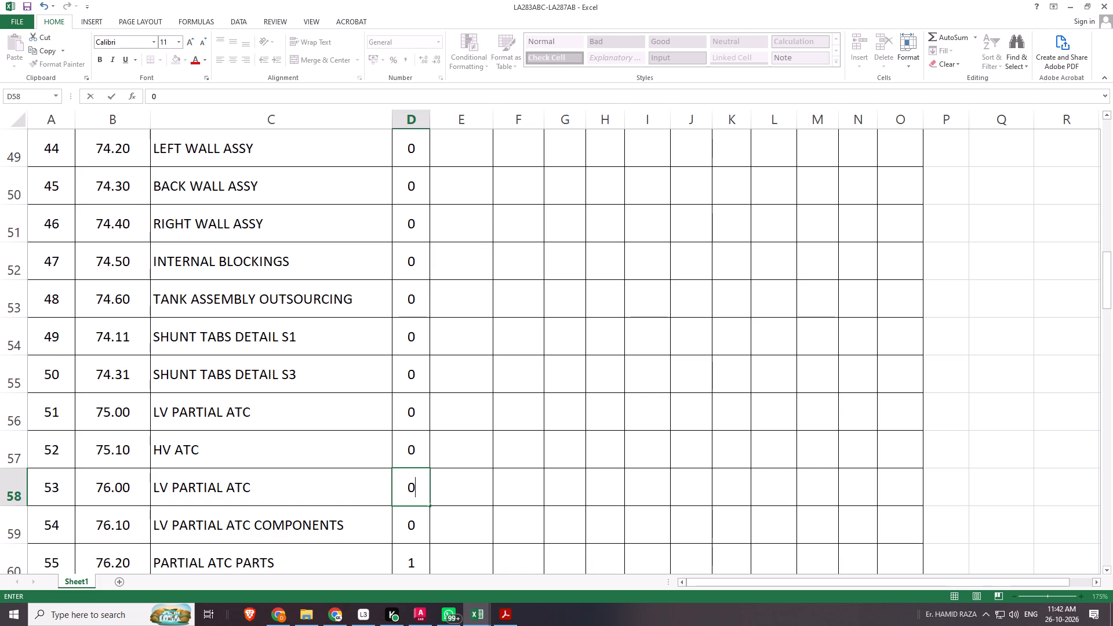
scroll(471, 396, down, 1)
click(412, 452)
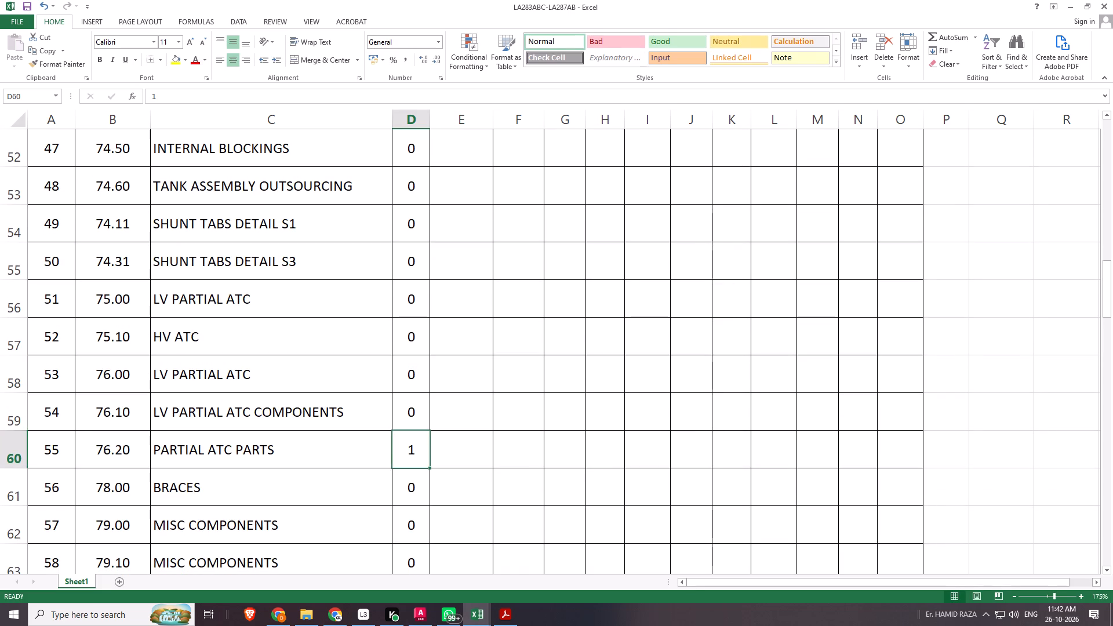
key(0)
Highlight the entire 79.30 MISC COMPONENTS row with yellow fill.
scroll(439, 435, down, 1)
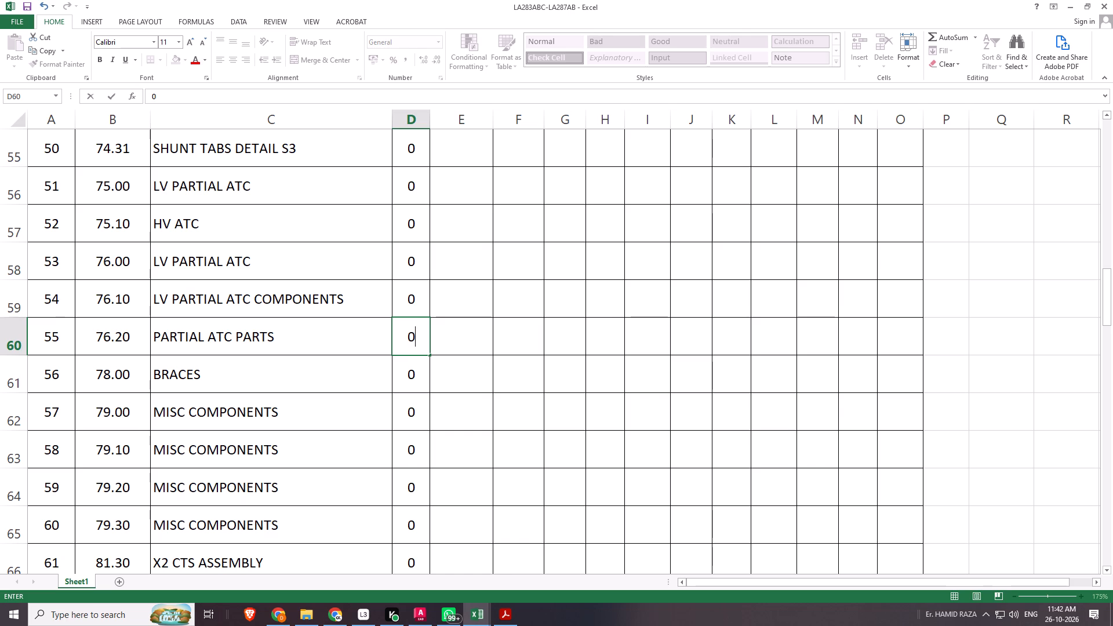
scroll(436, 435, down, 1)
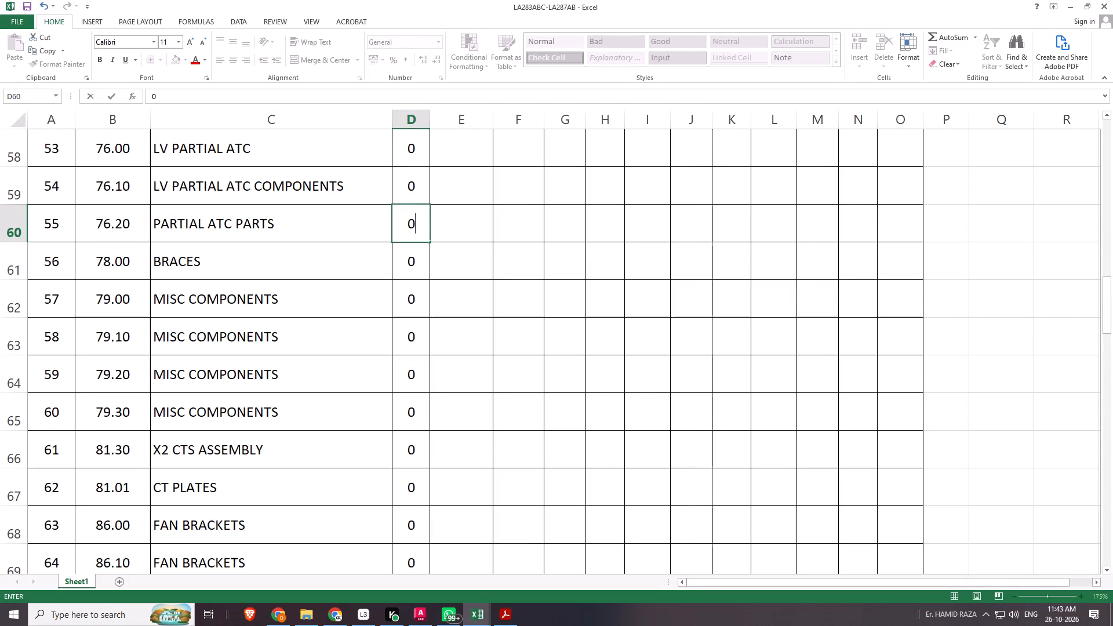
scroll(385, 405, down, 1)
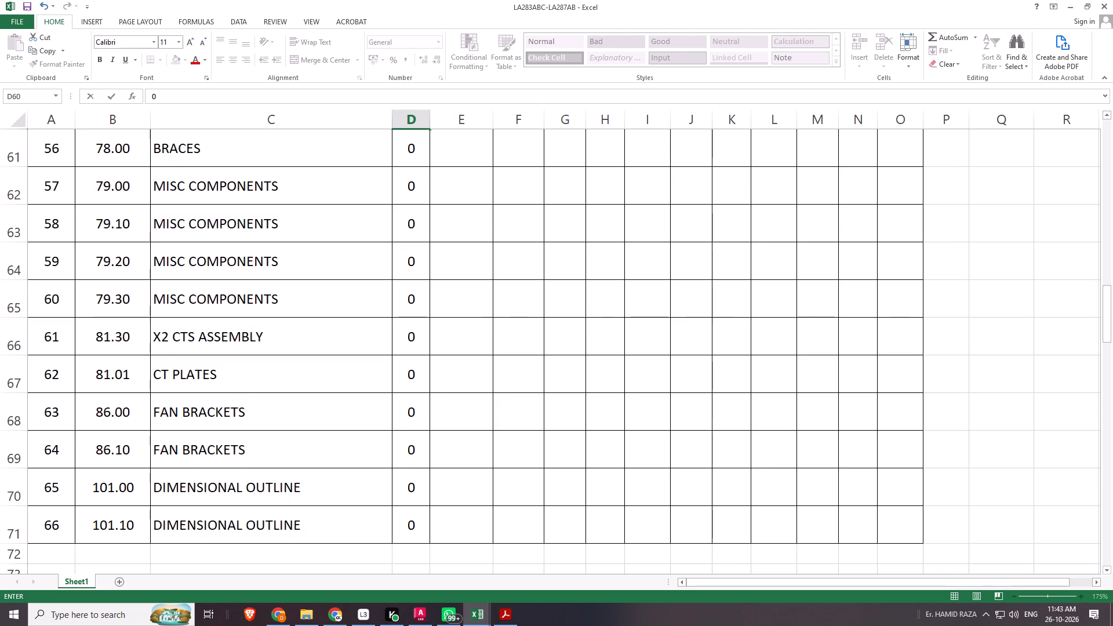
click(3, 300)
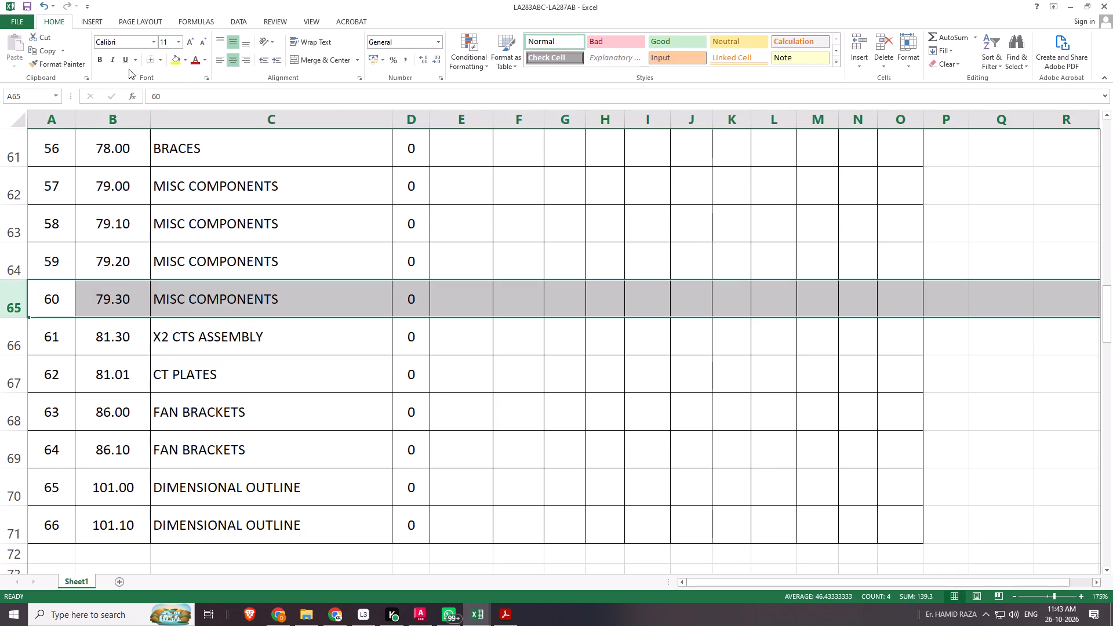
click(179, 60)
click(405, 341)
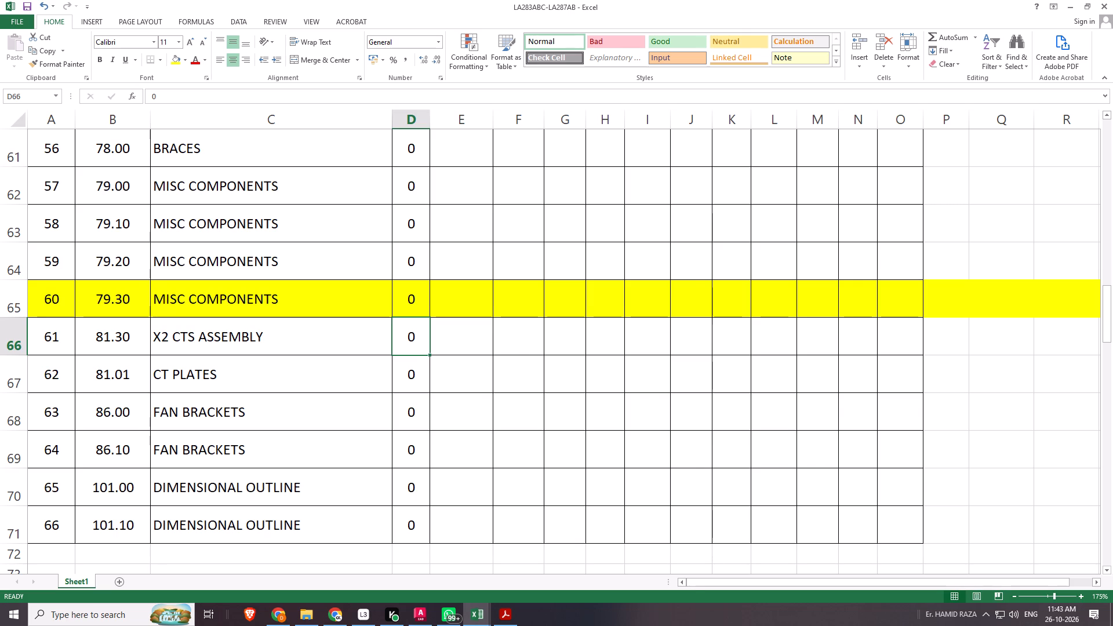
Insert a row above 86.00 FAN BRACKETS with drawing number 81.1, description HV CT and column D value 0.
click(13, 414)
right_click(13, 414)
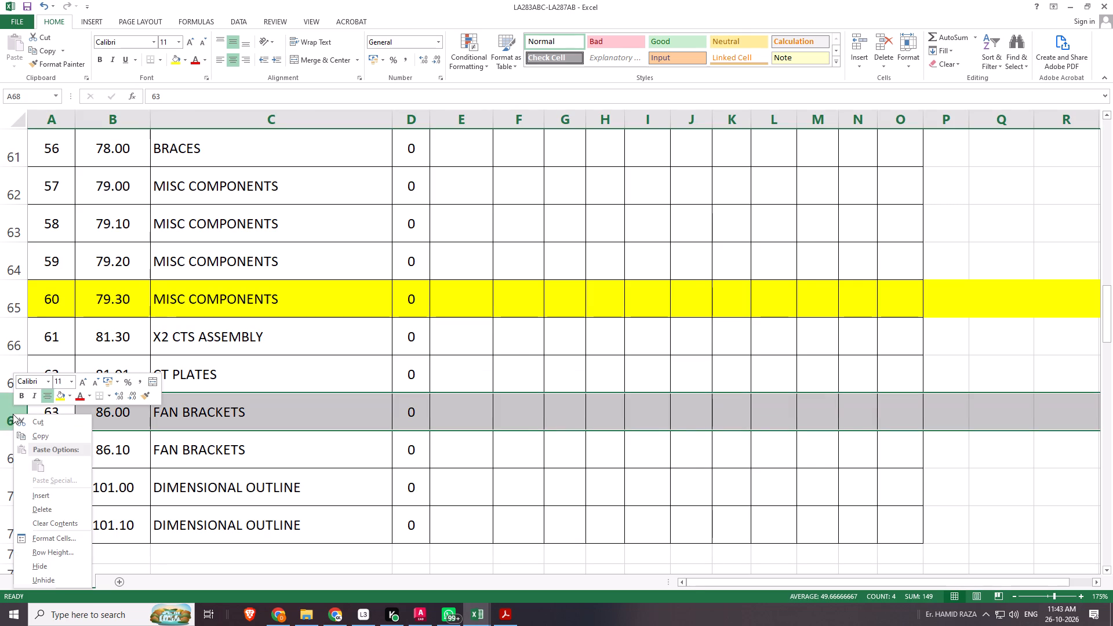
click(40, 497)
click(104, 424)
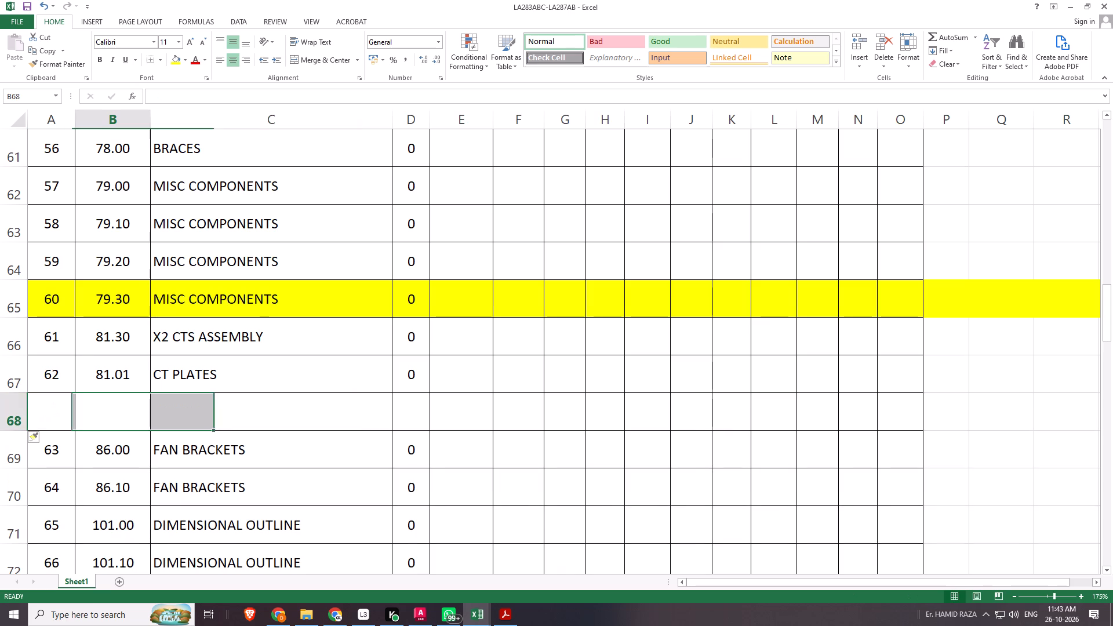
text(81.1)
click(185, 427)
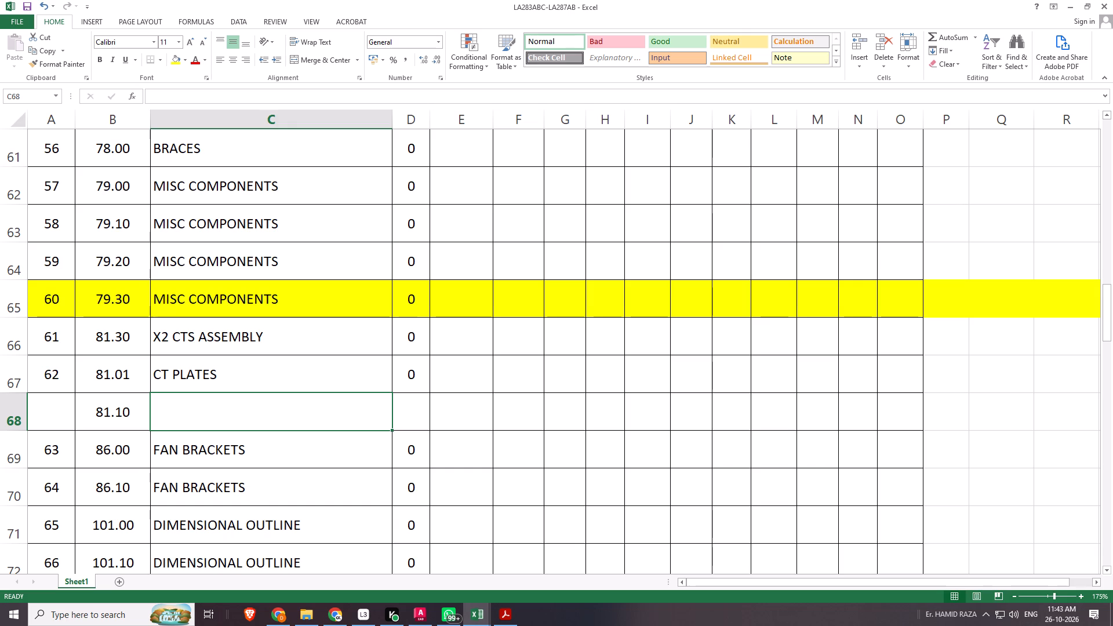
text(HV CT)
click(408, 421)
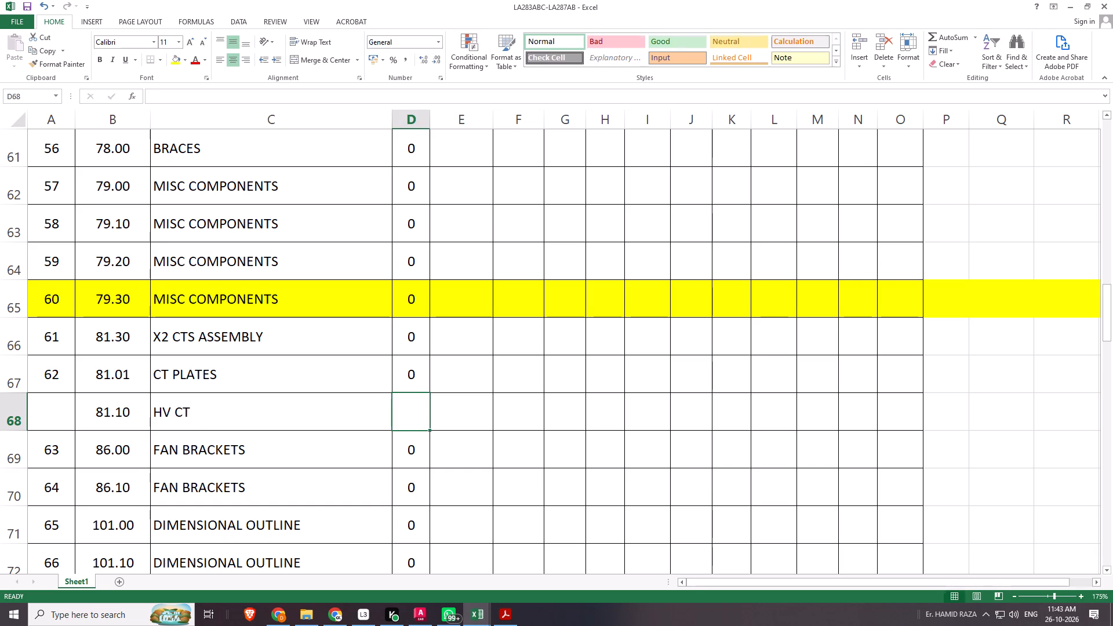
key(Right)
key(Left)
key(0)
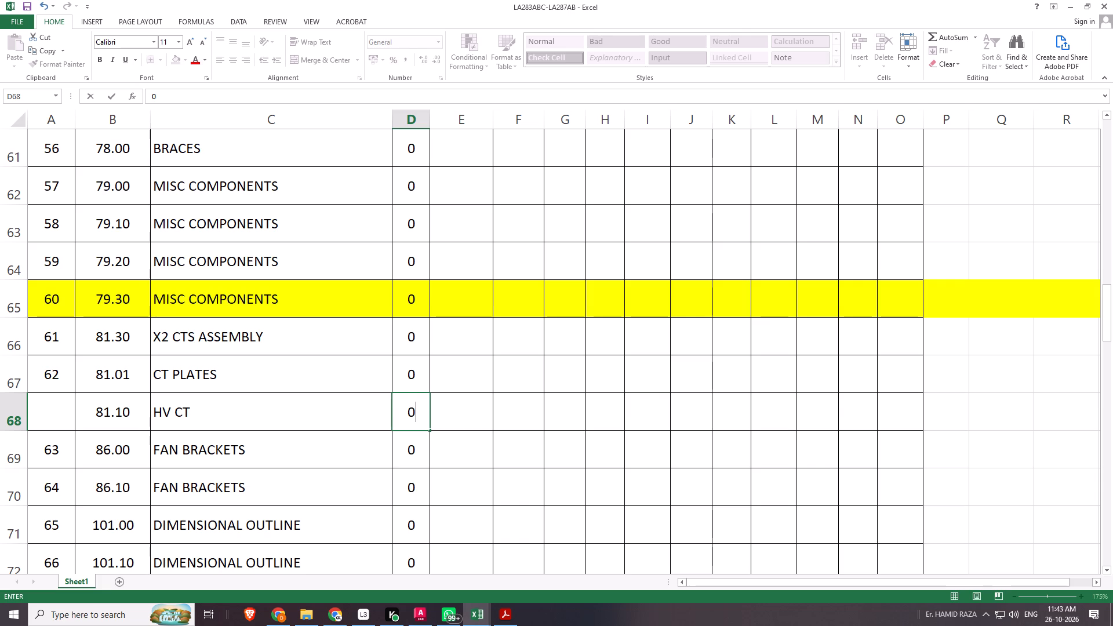
Insert another row below HV CT and enter drawing number 81.2.
click(10, 452)
right_click(10, 452)
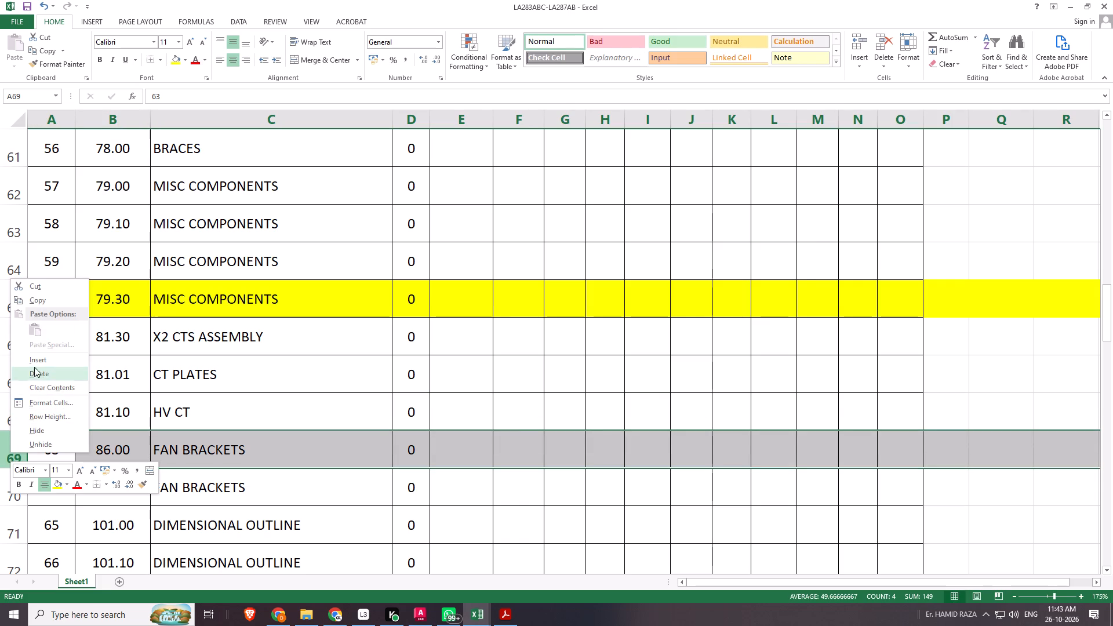
click(35, 365)
click(175, 456)
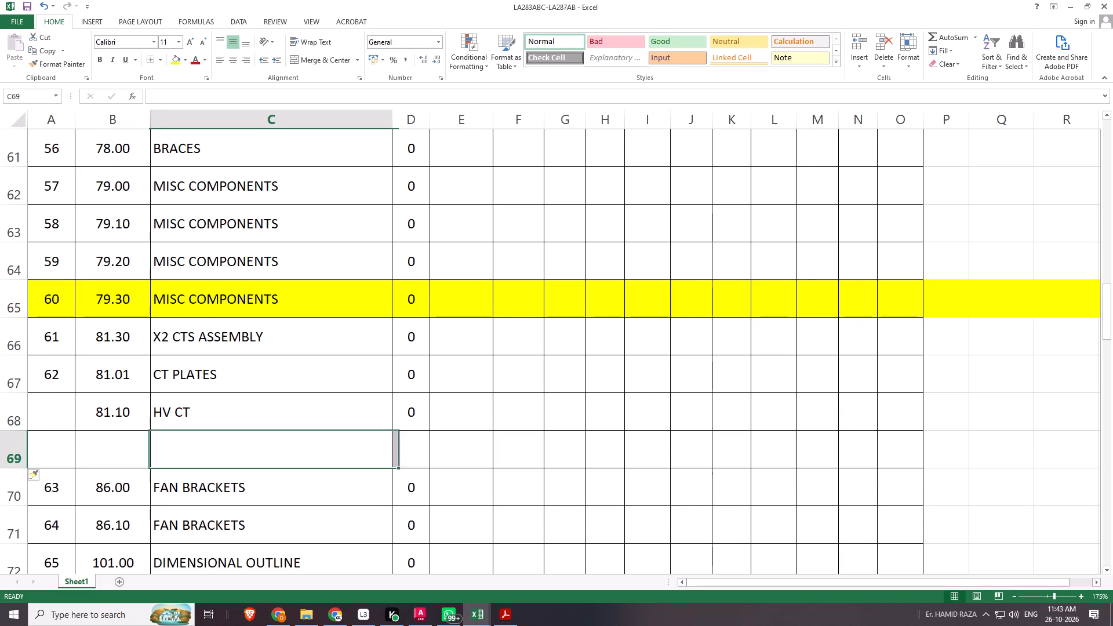
click(99, 460)
text(81.2)
click(179, 452)
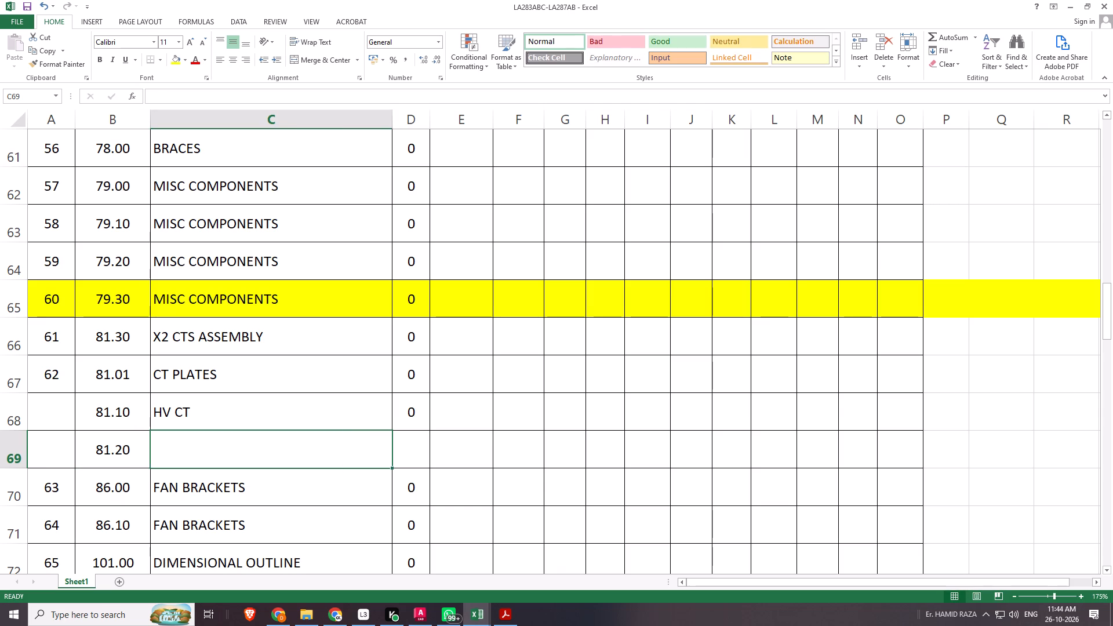
Format the drawing numbers 81.1 and 81.2 to show one decimal place.
drag(120, 452, 119, 422)
right_click(119, 422)
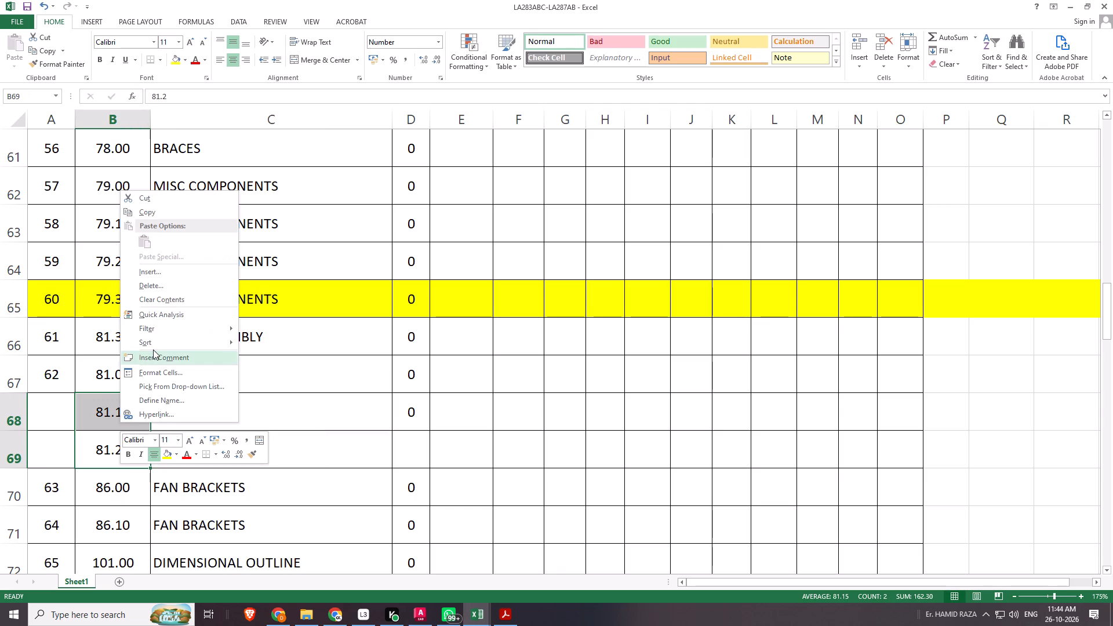
click(162, 374)
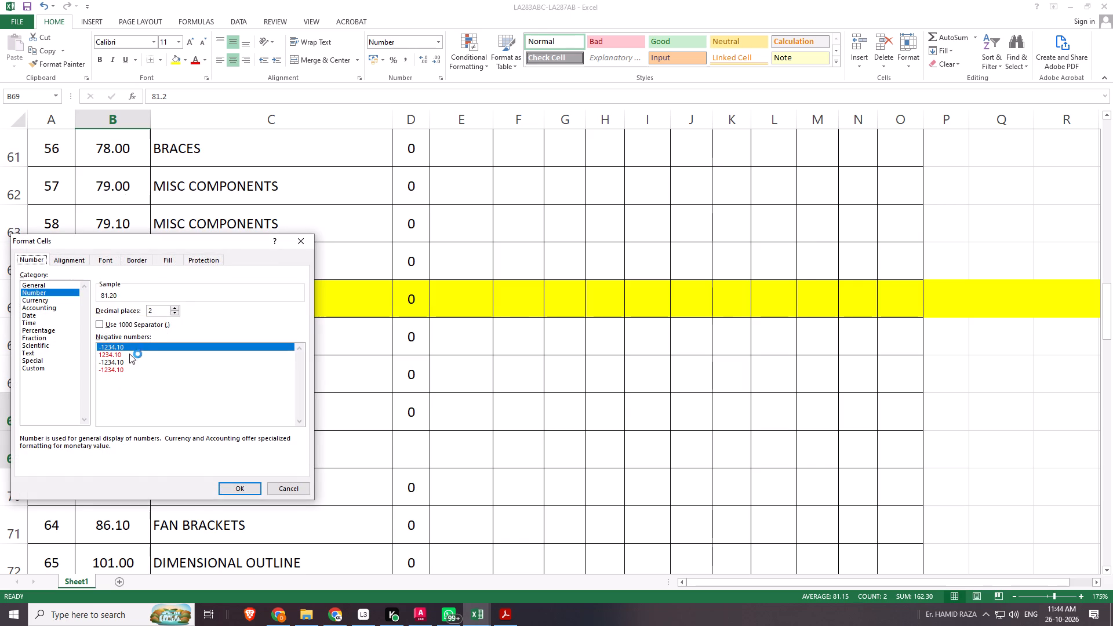
click(174, 312)
click(232, 488)
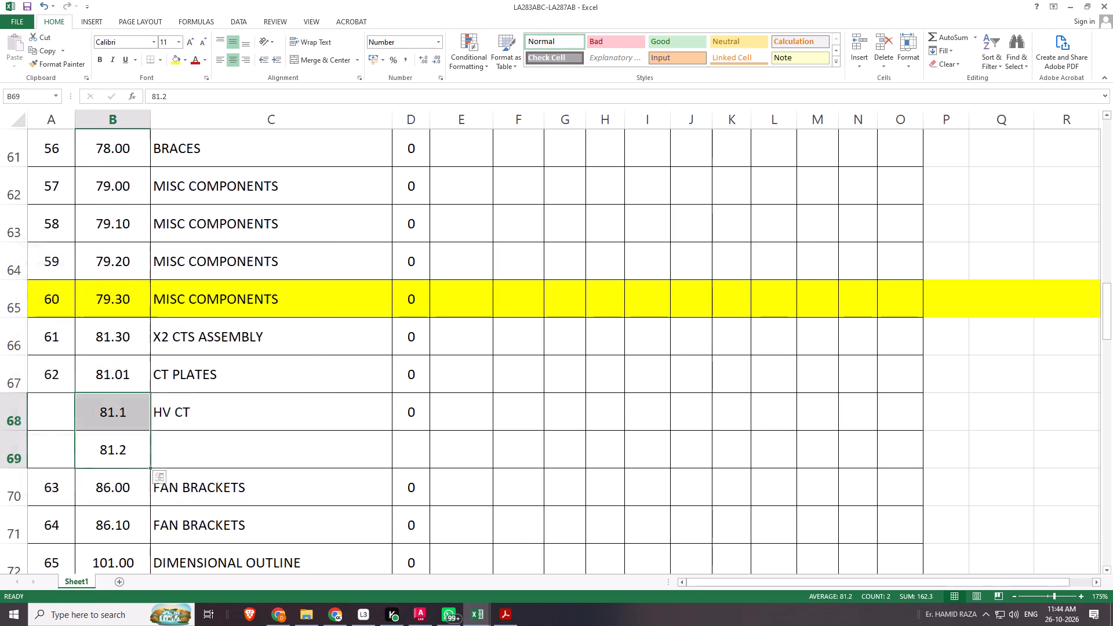
Enter 0 in column D of the 81.2 row.
click(410, 449)
key(0)
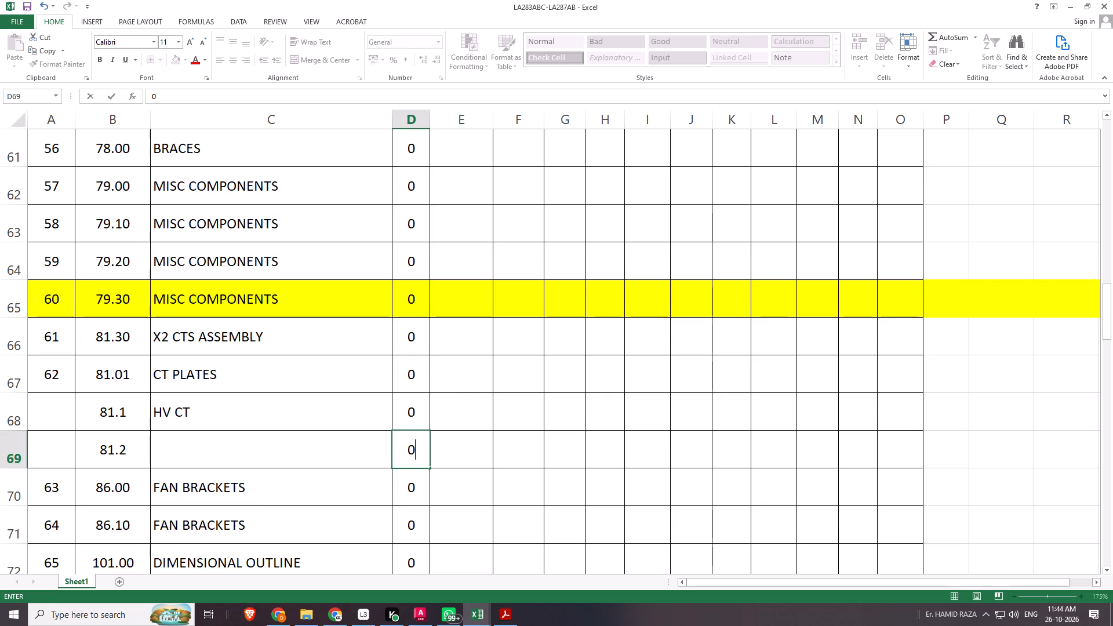
Change the drawing numbers of the two DIMENSIONAL OUTLINE rows to 101.1 and 101.2.
scroll(229, 502, down, 1)
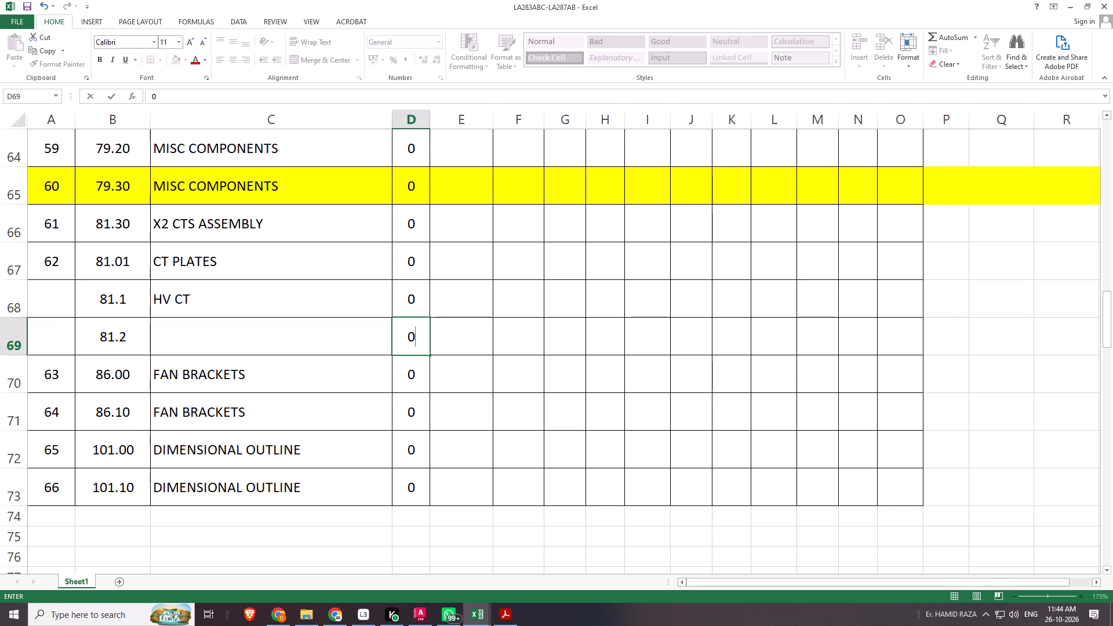
double_click(136, 449)
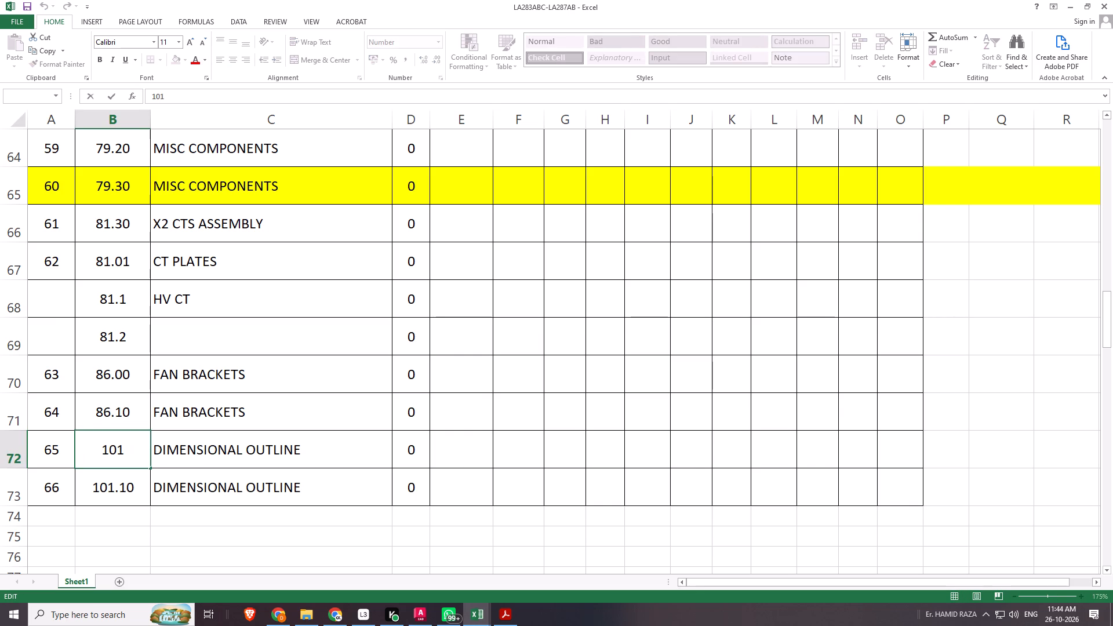
text(.1)
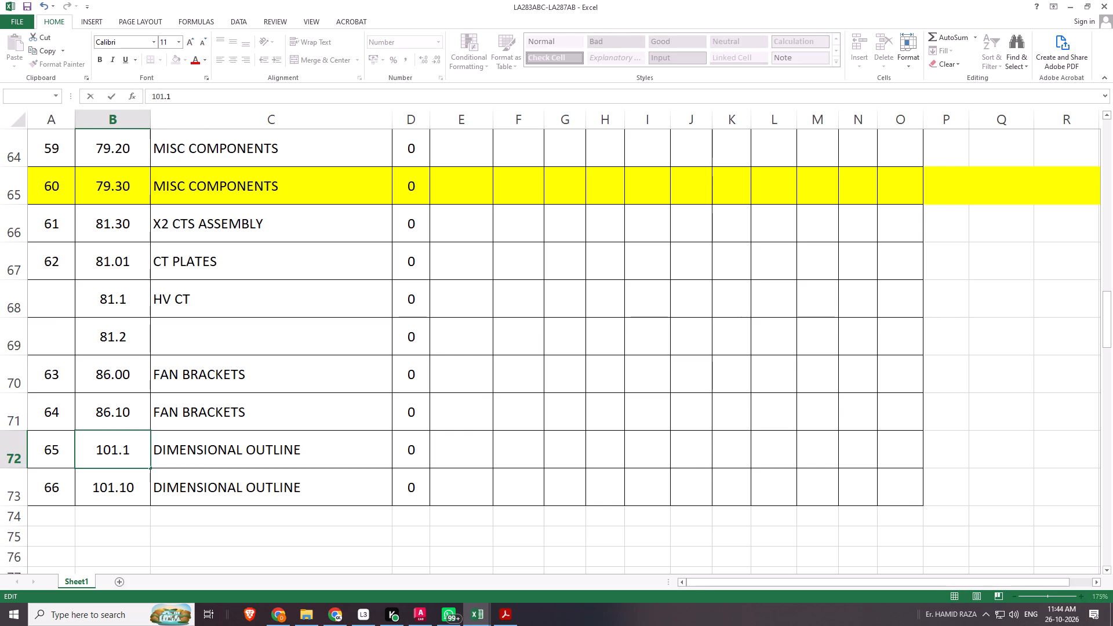
double_click(141, 489)
key(BackSpace)
key(2)
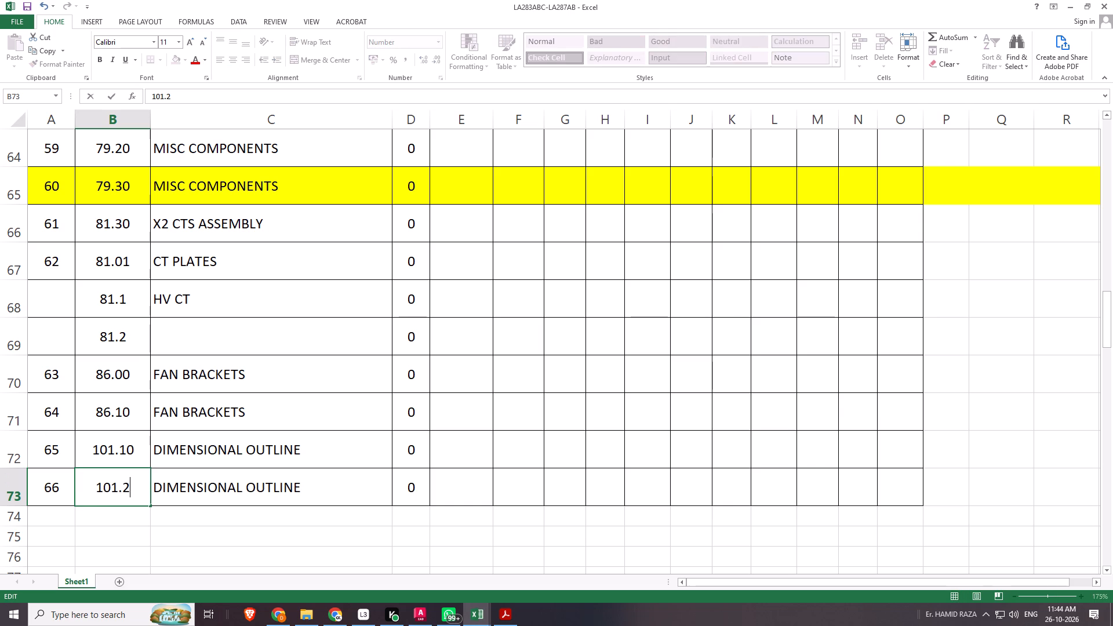
click(159, 537)
Format both DIMENSIONAL OUTLINE drawing numbers to show one decimal place.
drag(125, 498, 121, 452)
right_click(121, 452)
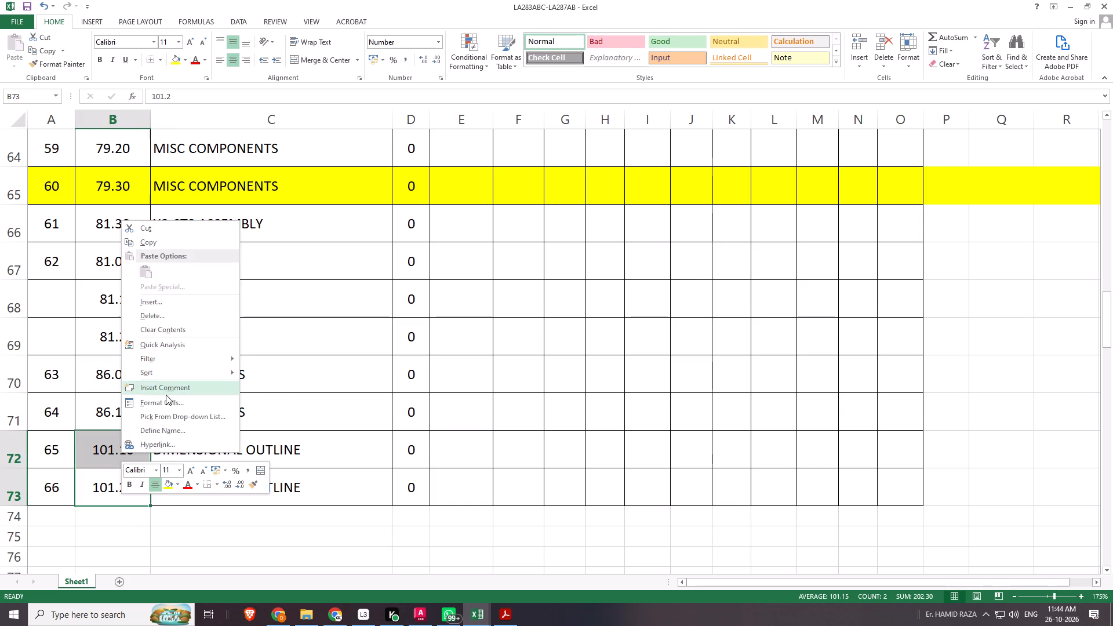
click(166, 398)
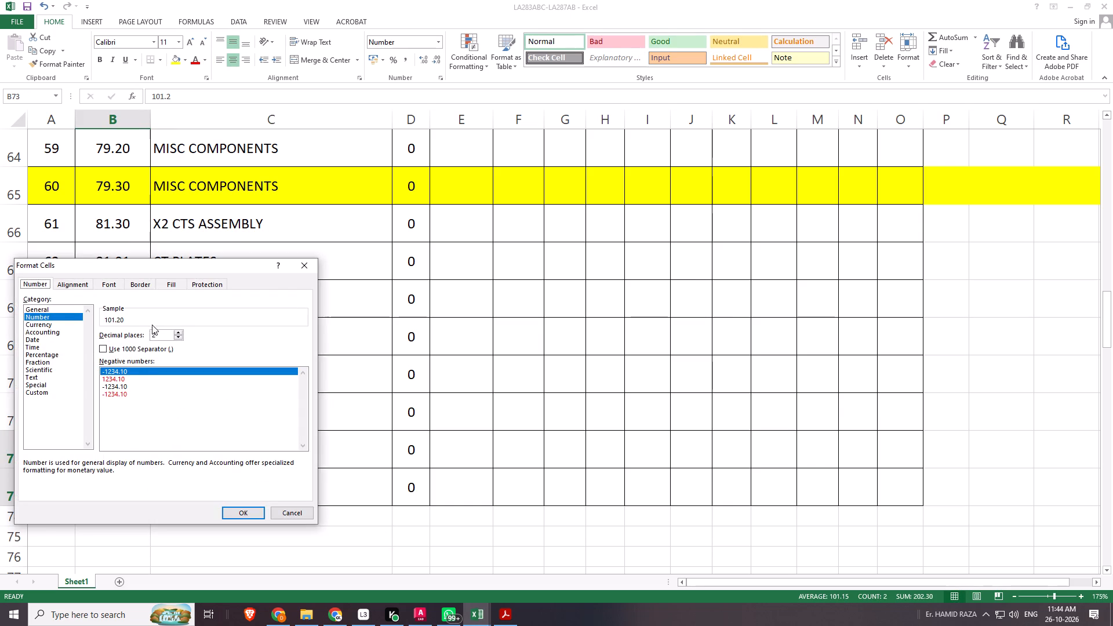
click(177, 339)
click(240, 509)
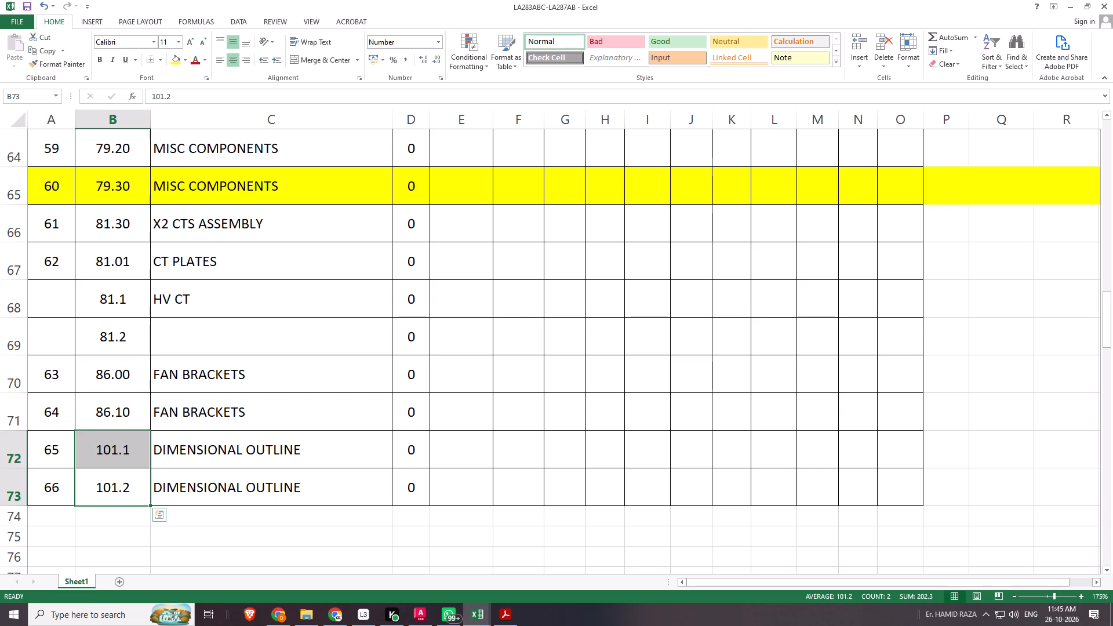
Enter the description H0 CT in the 81.2 row and save the workbook.
click(190, 332)
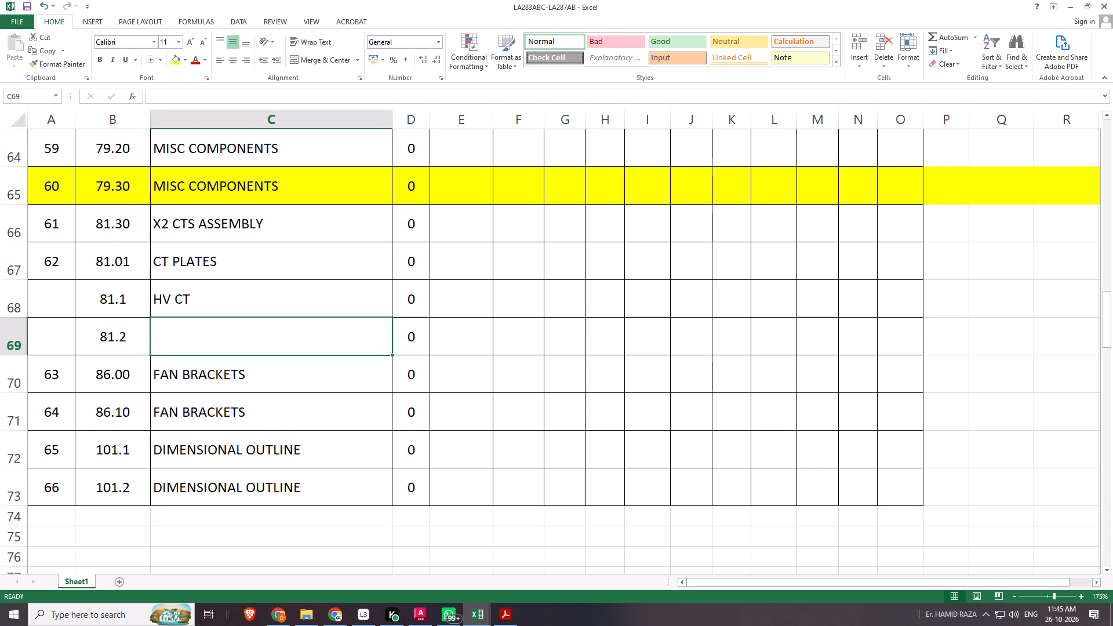
text(H0 CT)
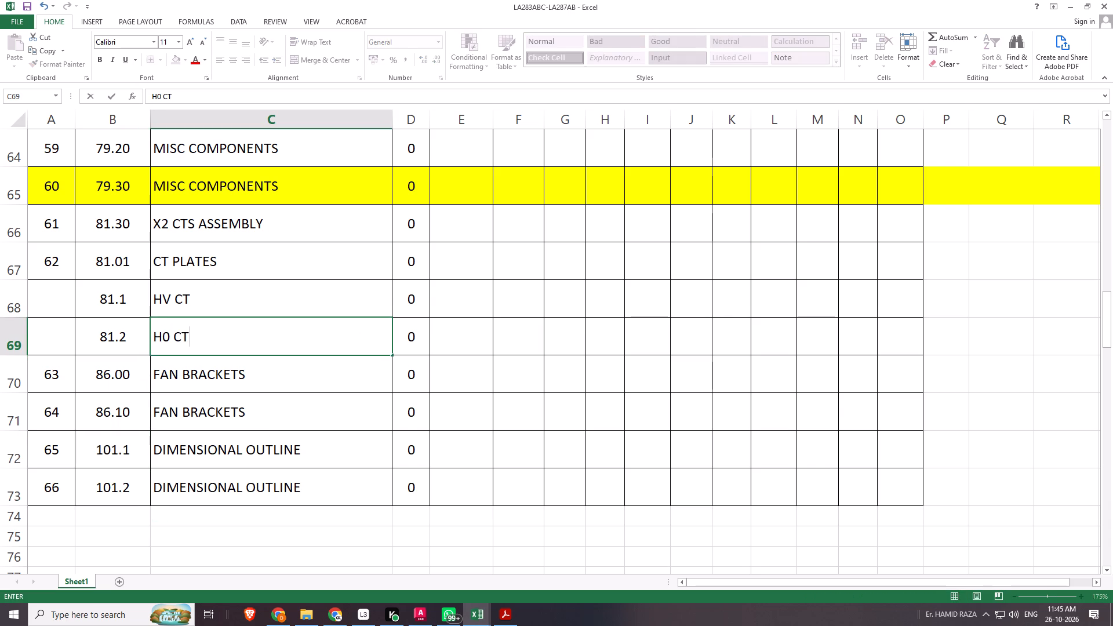
click(521, 427)
key(ctrl+s)
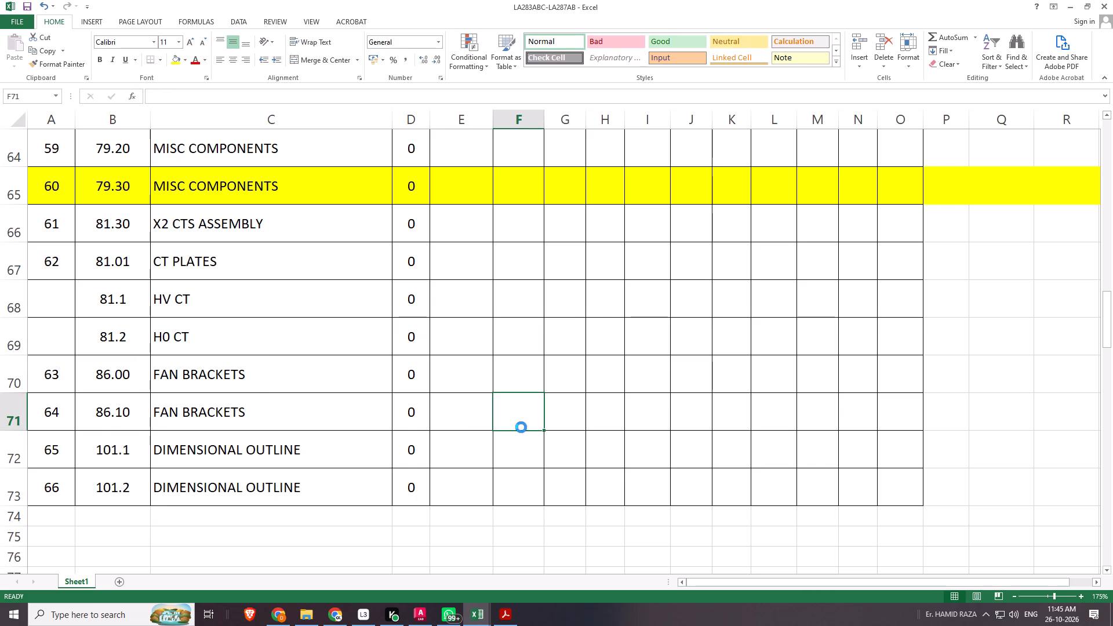